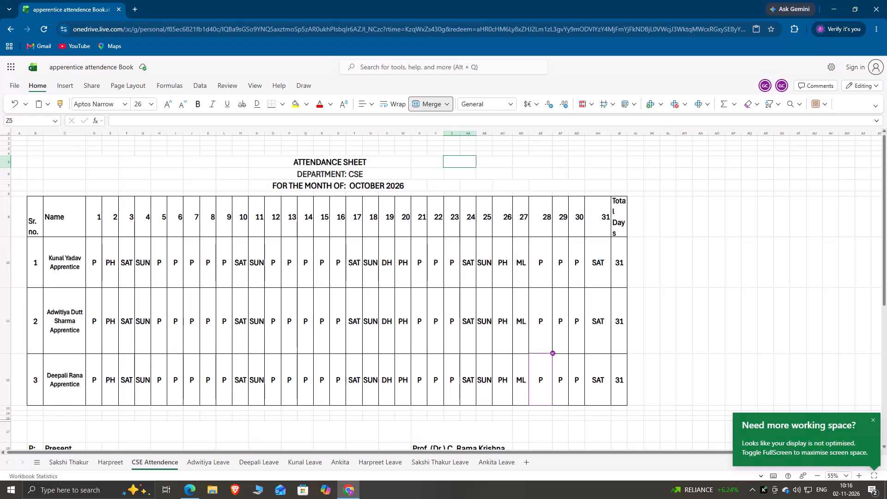
# Change the first apprentice's attendance entry for day 23 to CL.
pyautogui.click(456, 267)
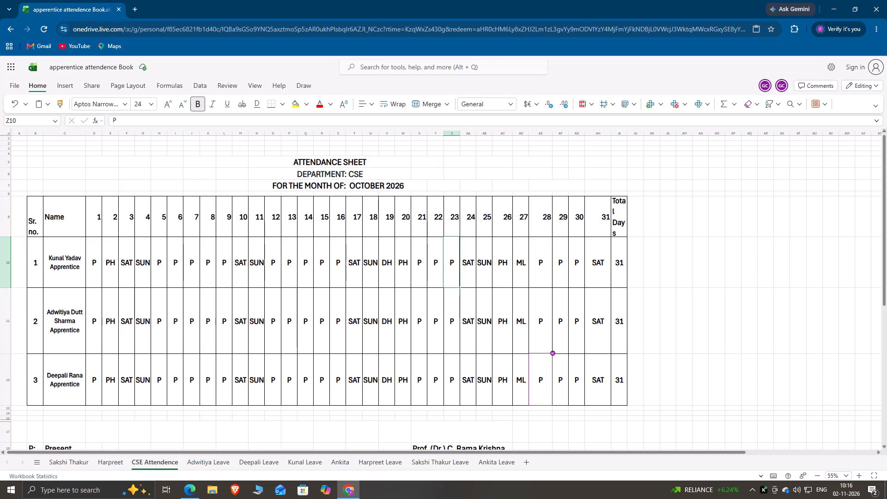
pyautogui.click(119, 116)
pyautogui.moveTo(120, 122); pyautogui.dragTo(110, 123)
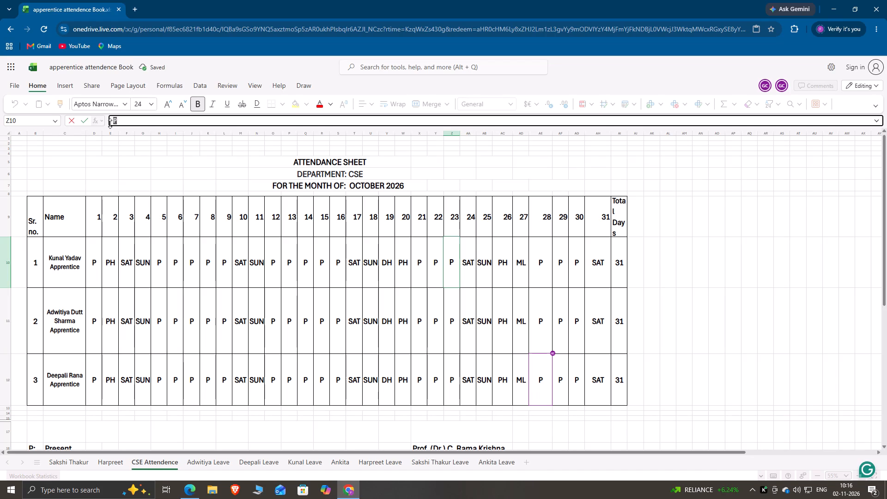
pyautogui.press('BackSpace')
pyautogui.write('cl')
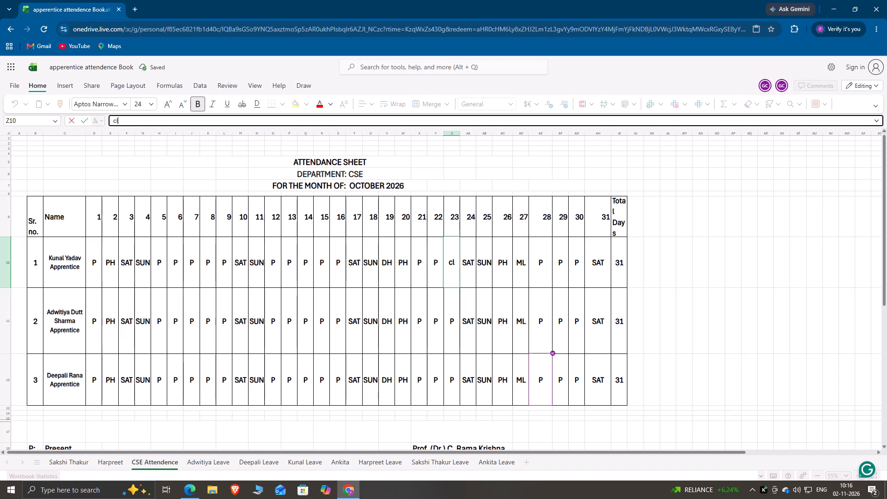
pyautogui.press('BackSpace')
pyautogui.press('BackSpace')
pyautogui.write('CL')
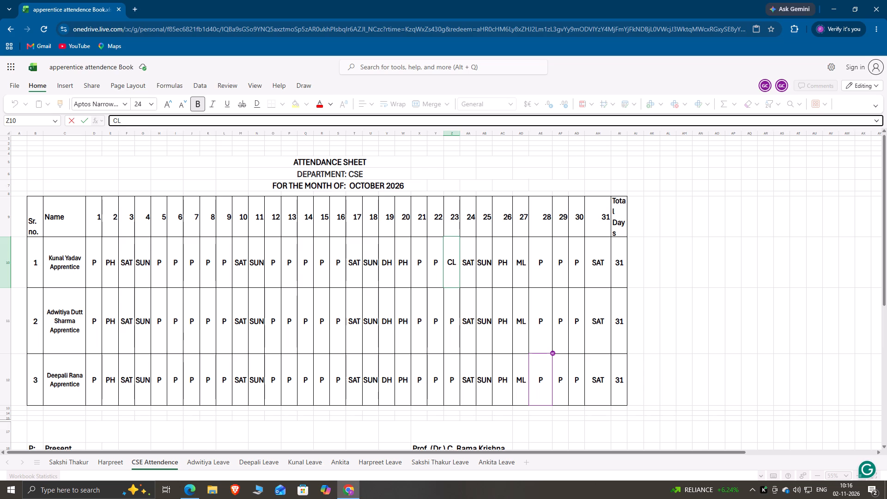
pyautogui.click(473, 283)
# Change the first apprentice's attendance entry for day 27 to P.
pyautogui.click(481, 283)
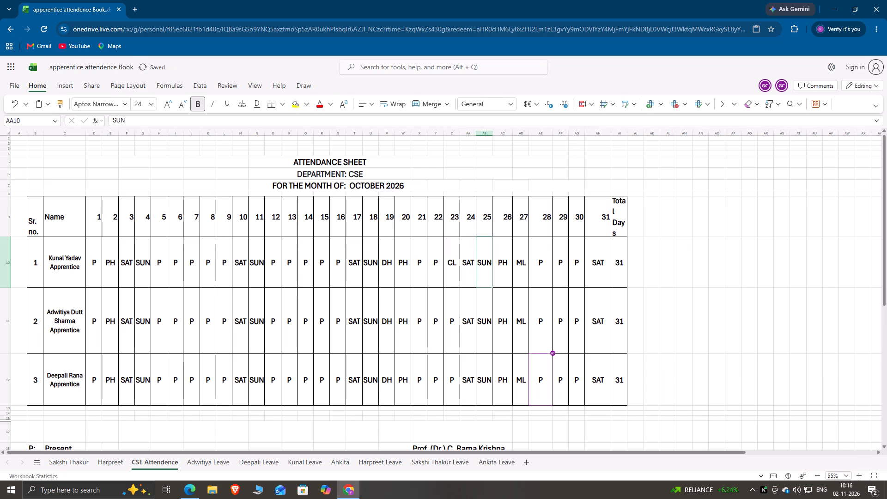
pyautogui.click(502, 280)
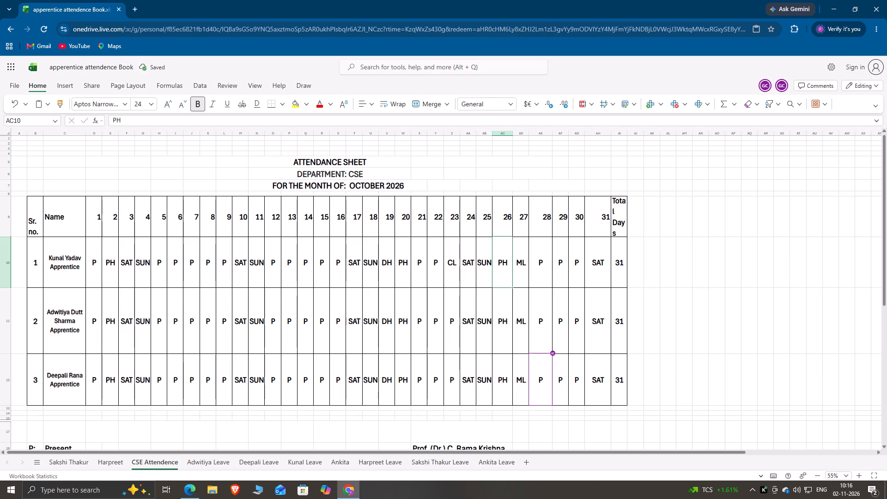
pyautogui.click(518, 279)
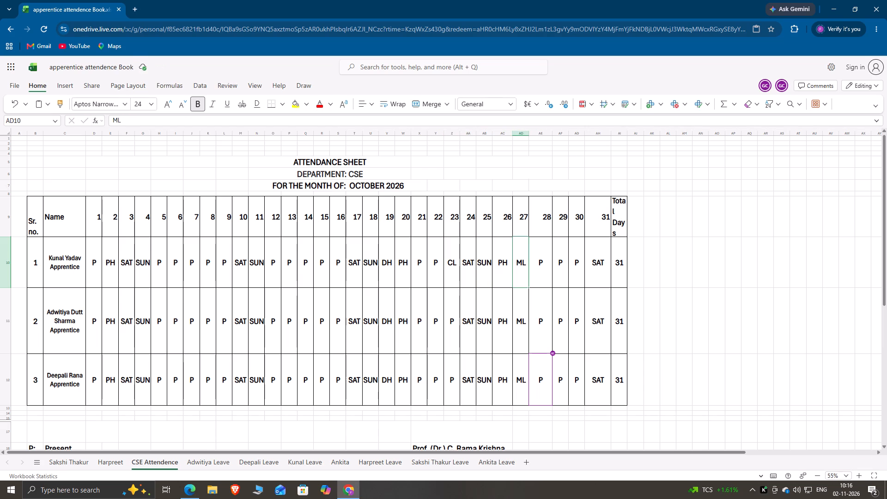
pyautogui.click(518, 279)
pyautogui.click(134, 119)
pyautogui.press('BackSpace')
pyautogui.press('BackSpace')
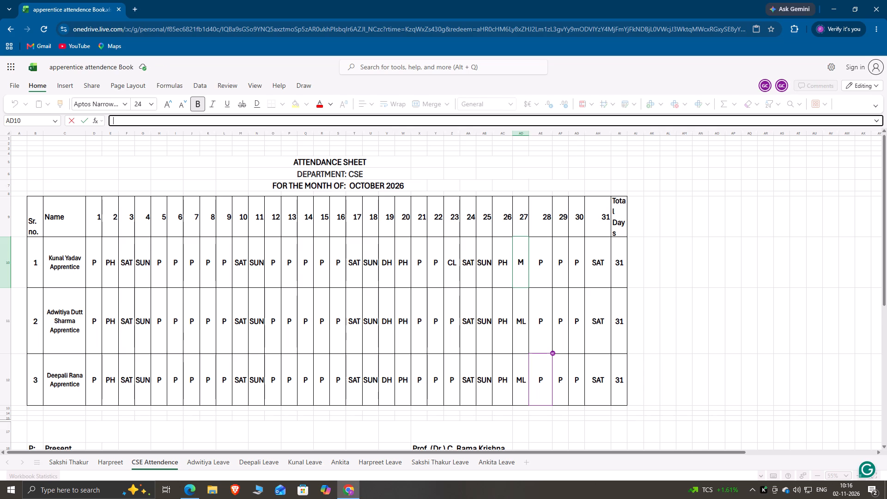
pyautogui.hotkey('shift', 'p')
pyautogui.press('BackSpace')
pyautogui.press('p')
pyautogui.click(542, 278)
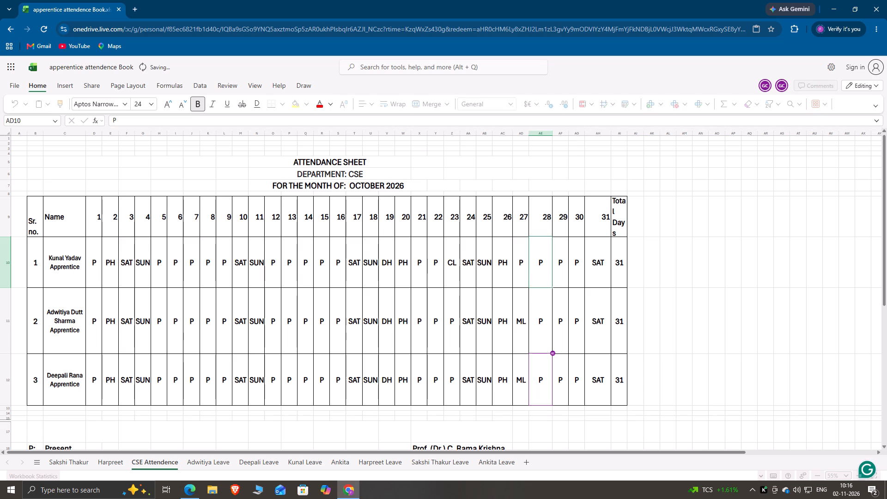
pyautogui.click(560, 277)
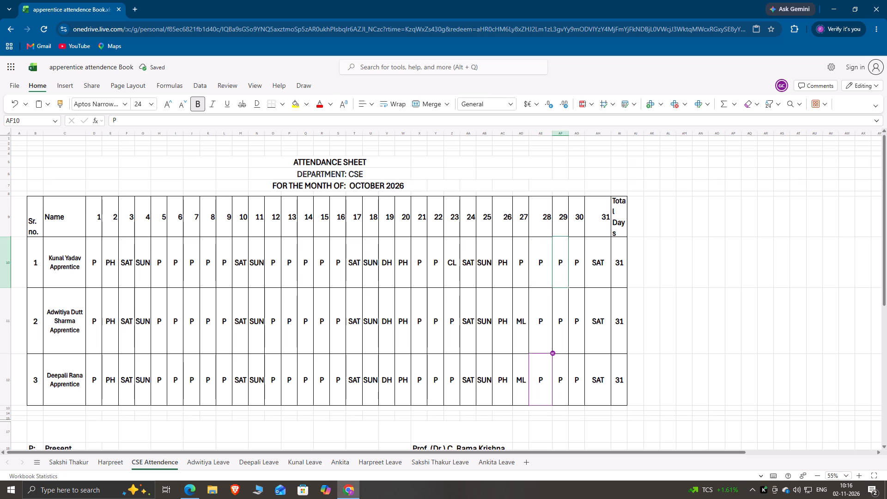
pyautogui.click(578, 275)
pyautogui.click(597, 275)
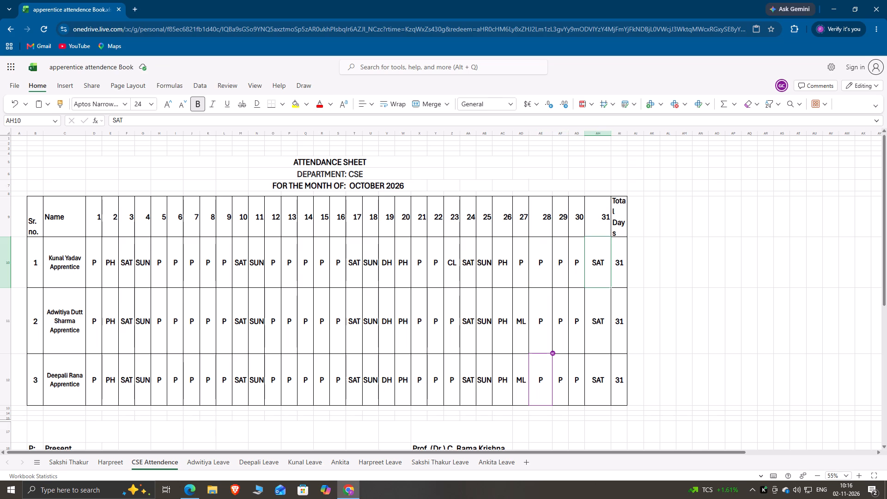
# Widen the Total Days column so that each word of its heading fits on one line.
pyautogui.click(621, 211)
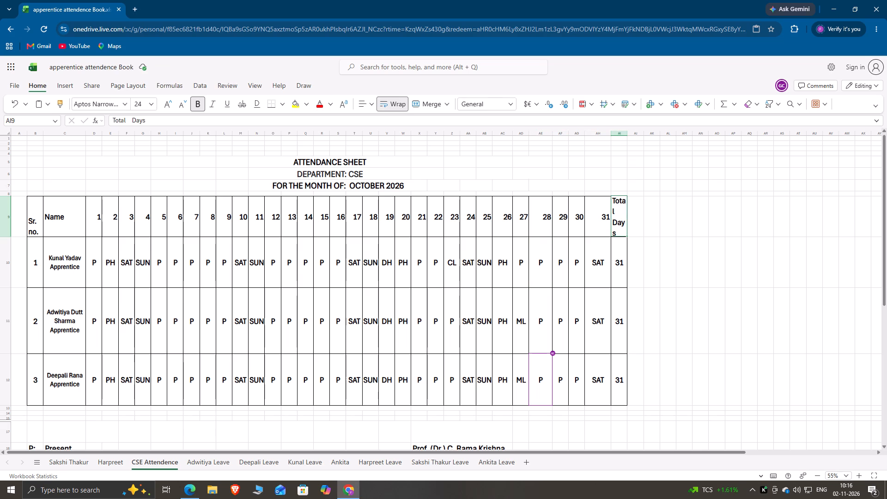
pyautogui.moveTo(628, 133); pyautogui.dragTo(637, 132)
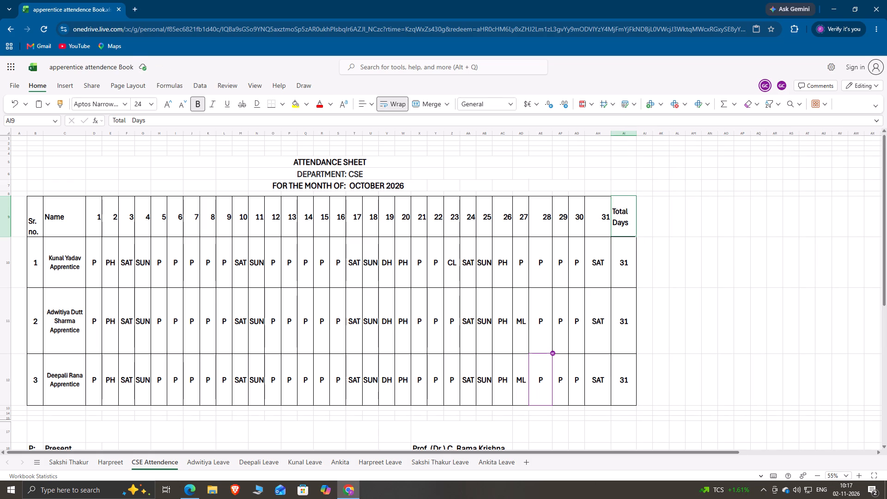
# Change the second apprentice's attendance entry for day 15 to CL.
pyautogui.click(303, 329)
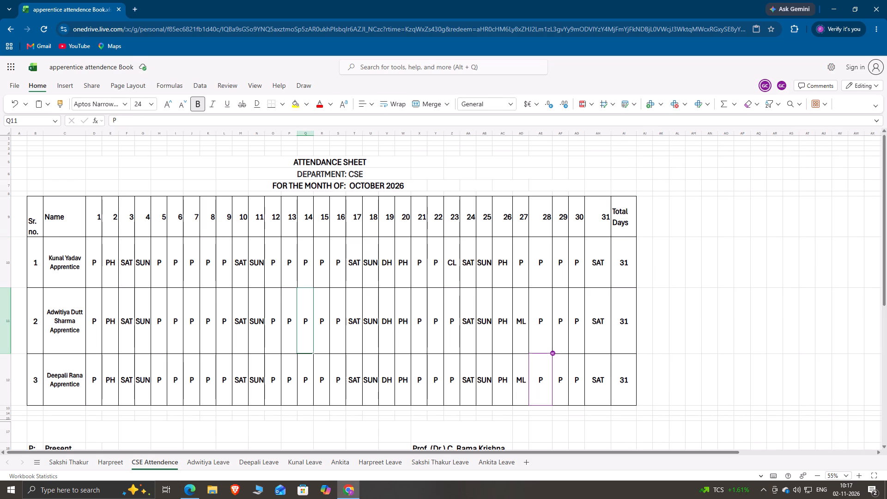
pyautogui.click(325, 328)
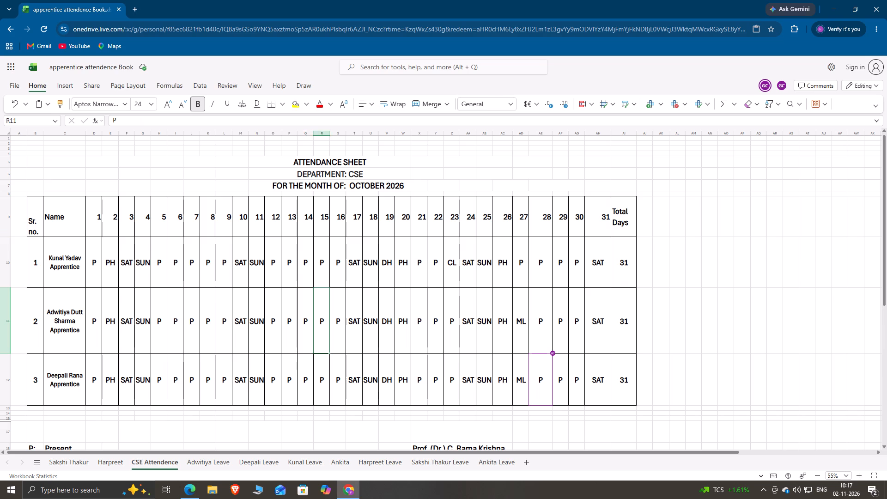
pyautogui.click(123, 117)
pyautogui.press('BackSpace')
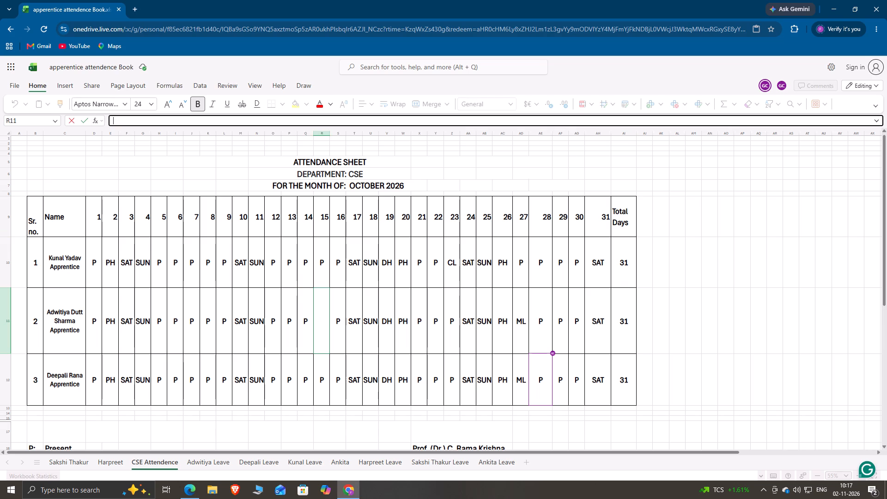
pyautogui.write('CL')
pyautogui.click(337, 329)
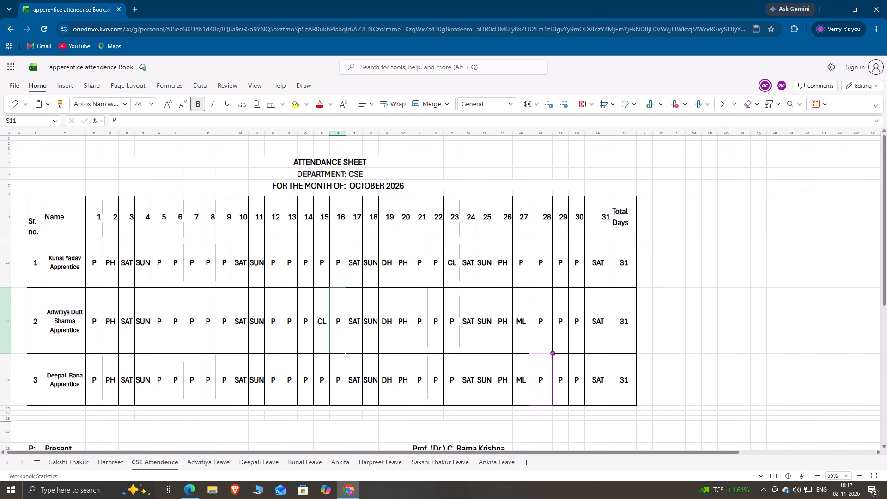
# Change the second apprentice's attendance entries for days 21, 22 and 23 to CL.
pyautogui.click(420, 328)
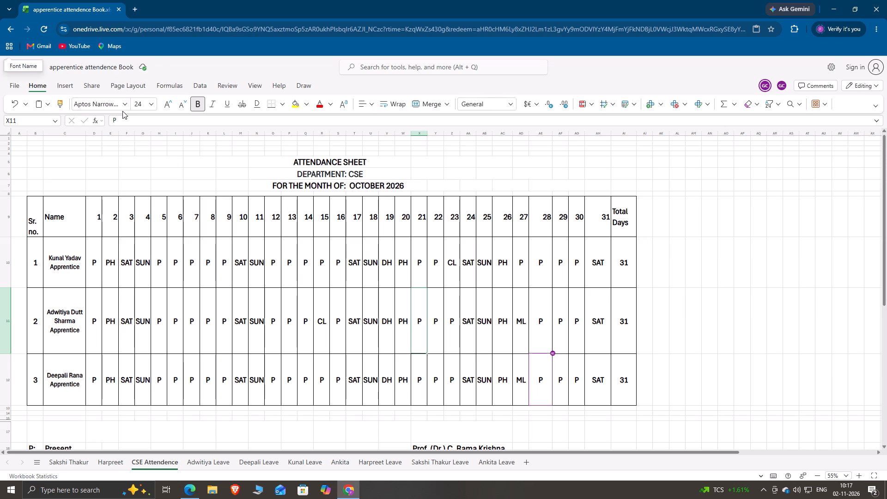
pyautogui.click(122, 120)
pyautogui.press('BackSpace')
pyautogui.write('CL')
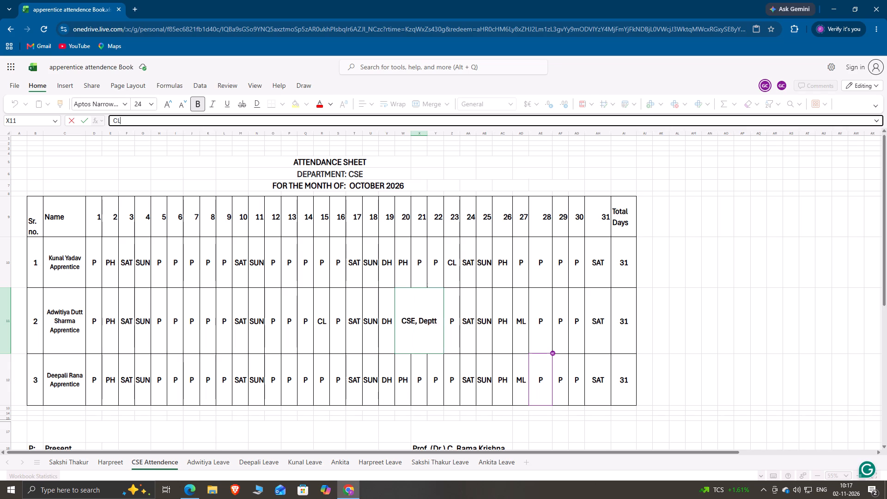
pyautogui.click(446, 323)
pyautogui.click(432, 325)
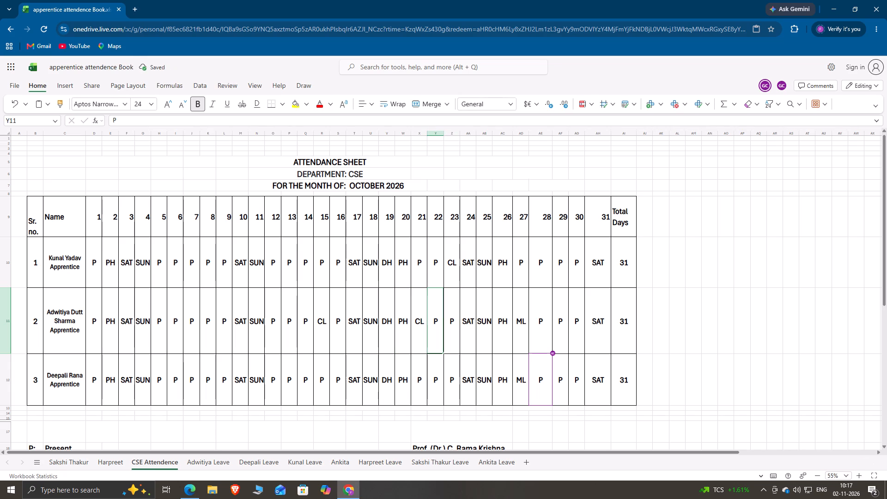
pyautogui.click(131, 120)
pyautogui.press('BackSpace')
pyautogui.write('CL')
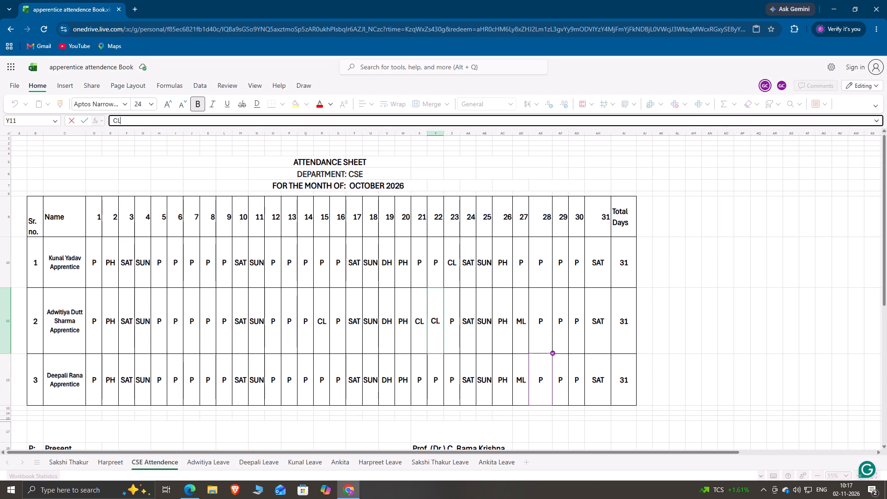
pyautogui.click(454, 325)
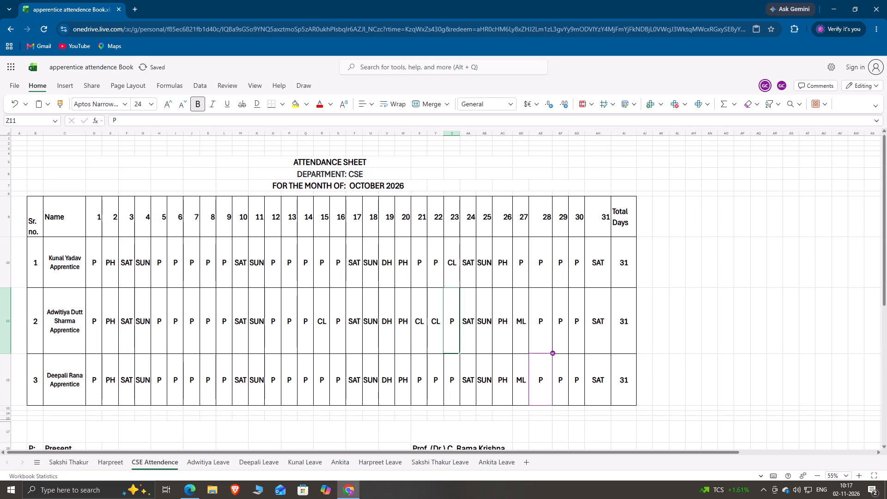
pyautogui.moveTo(127, 121); pyautogui.dragTo(104, 124)
pyautogui.write('CL')
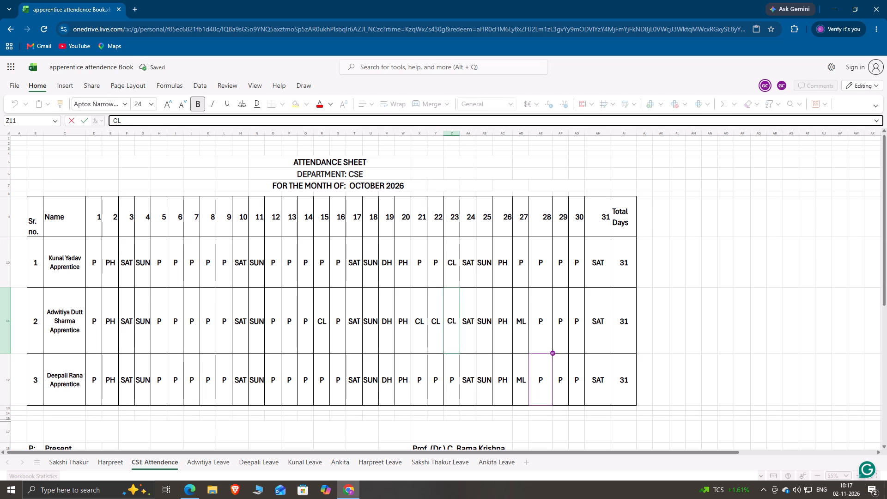
pyautogui.click(773, 318)
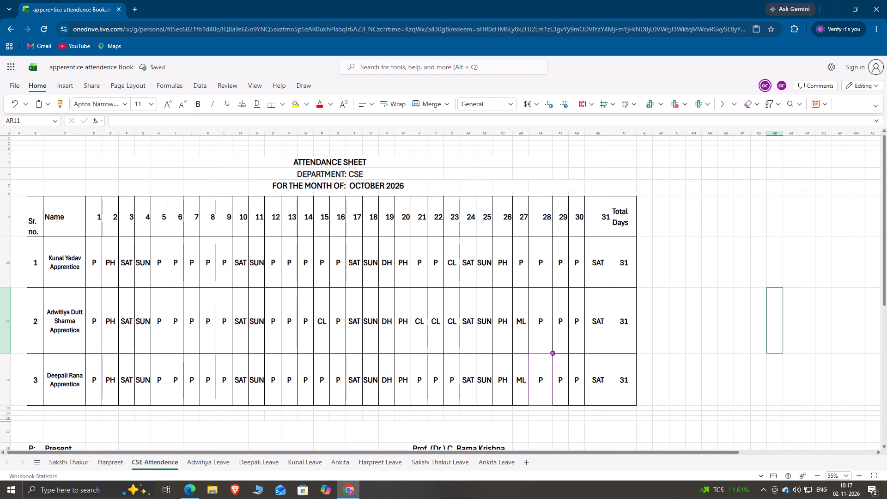
# Change the second apprentice's attendance entries for days 28, 29 and 30 to ML.
pyautogui.click(519, 334)
pyautogui.click(543, 330)
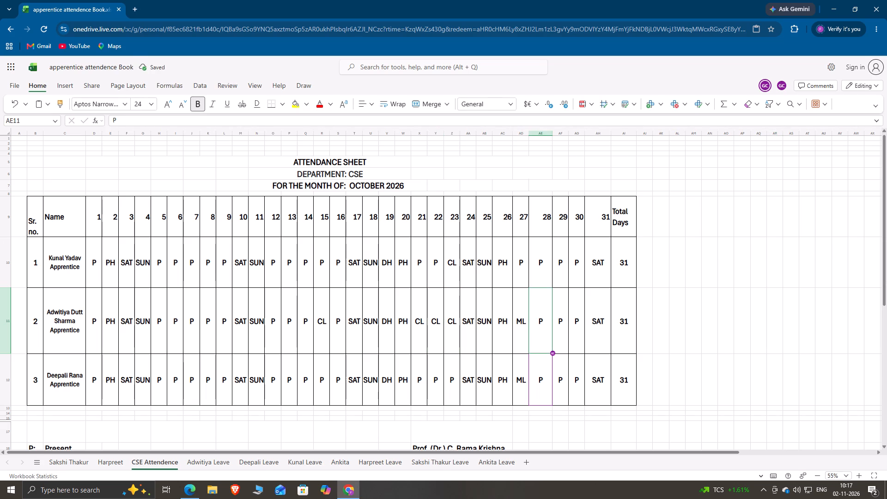
pyautogui.moveTo(128, 123); pyautogui.dragTo(100, 121)
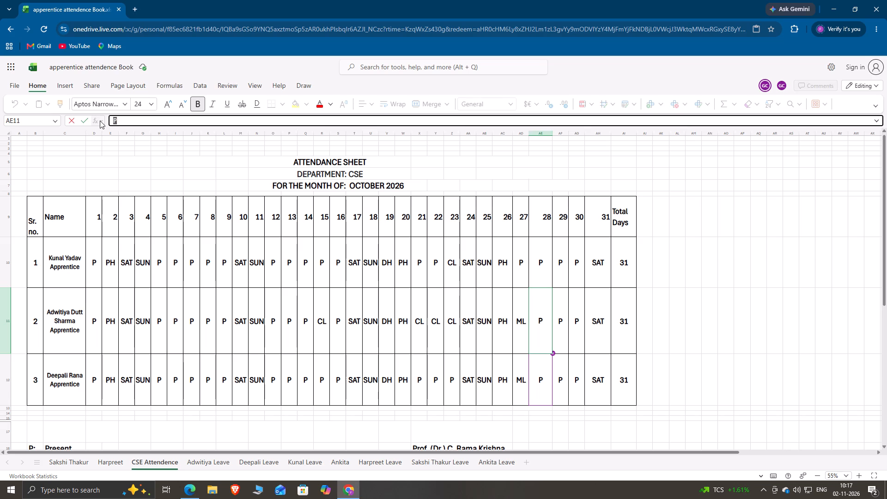
pyautogui.write('ML')
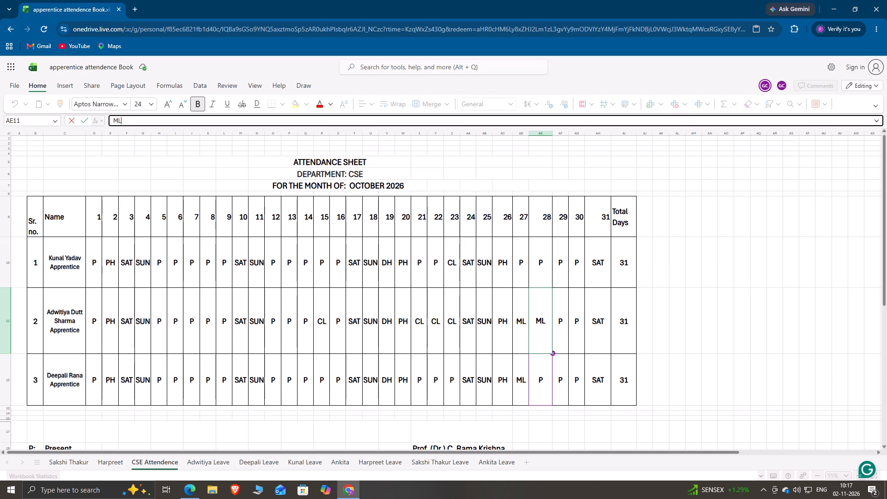
pyautogui.click(557, 322)
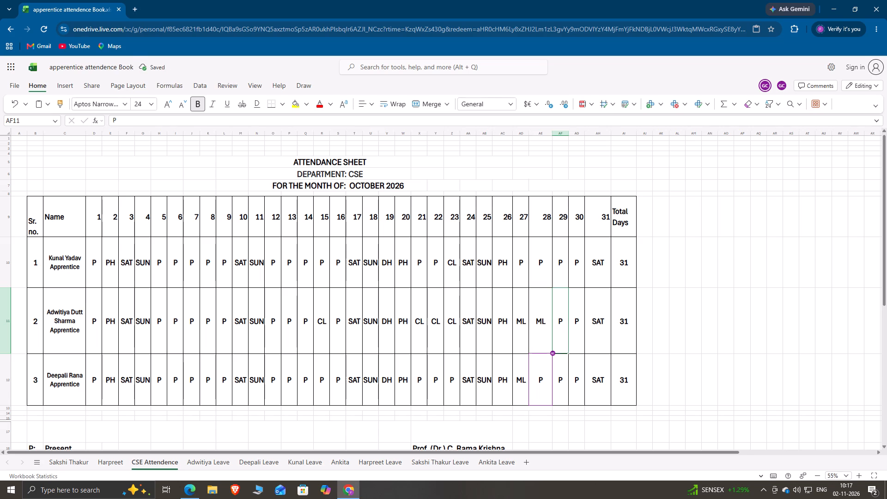
pyautogui.moveTo(121, 119); pyautogui.dragTo(109, 119)
pyautogui.write('M;')
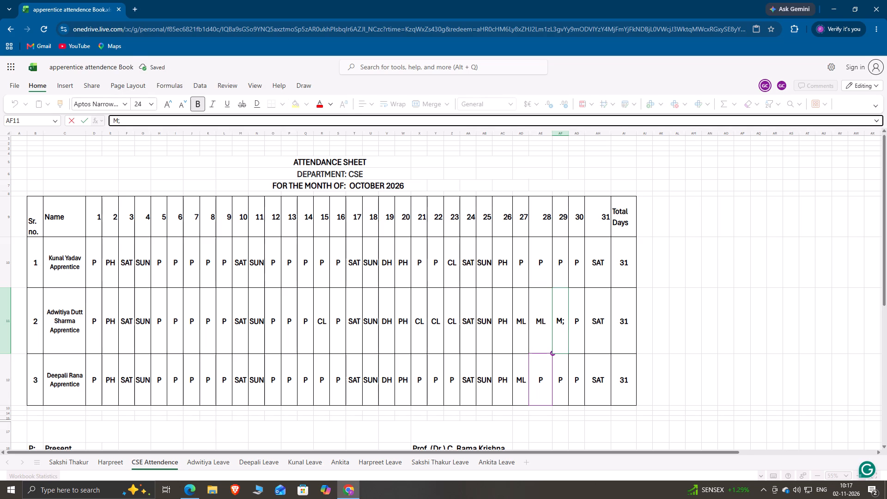
pyautogui.press('BackSpace')
pyautogui.press('l')
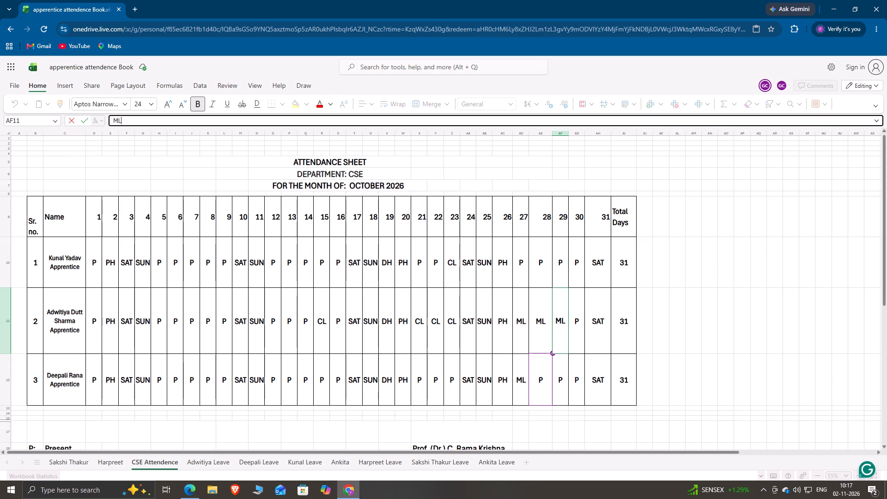
pyautogui.click(578, 337)
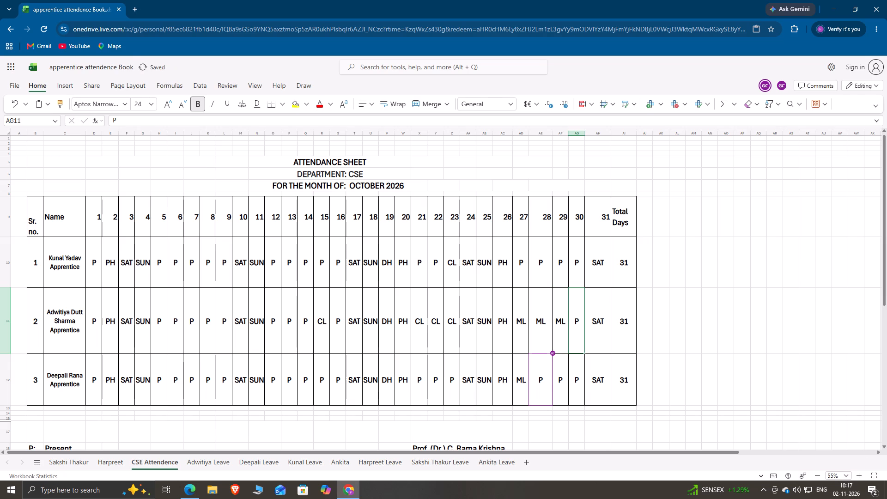
pyautogui.moveTo(128, 118); pyautogui.dragTo(104, 121)
pyautogui.press('BackSpace')
pyautogui.write('ML')
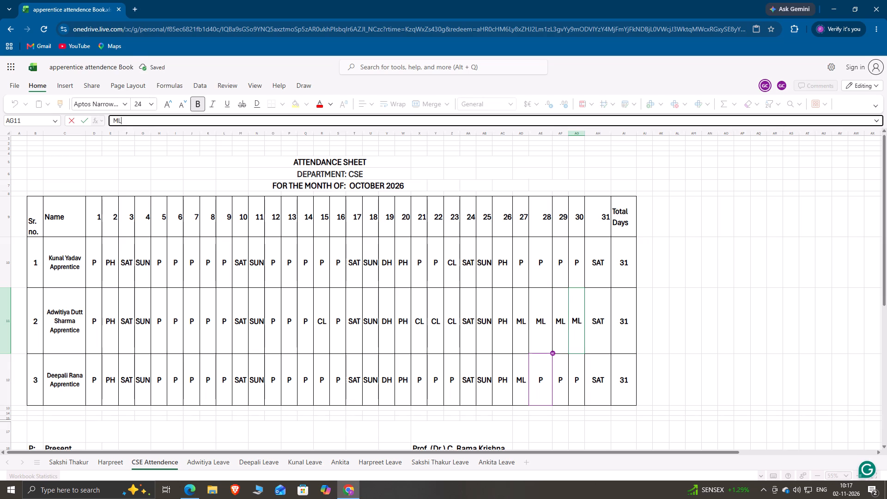
pyautogui.click(729, 285)
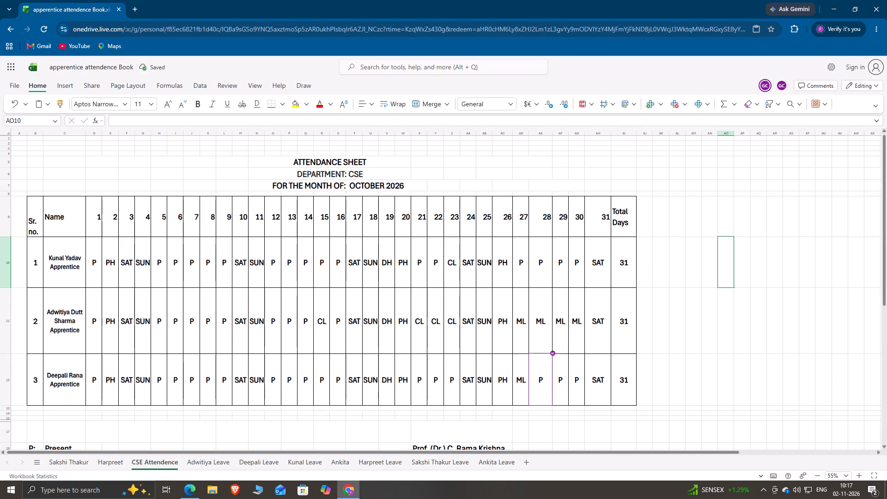
# Narrow the day 28 column slightly so its width is closer to the neighbouring day columns.
pyautogui.click(701, 329)
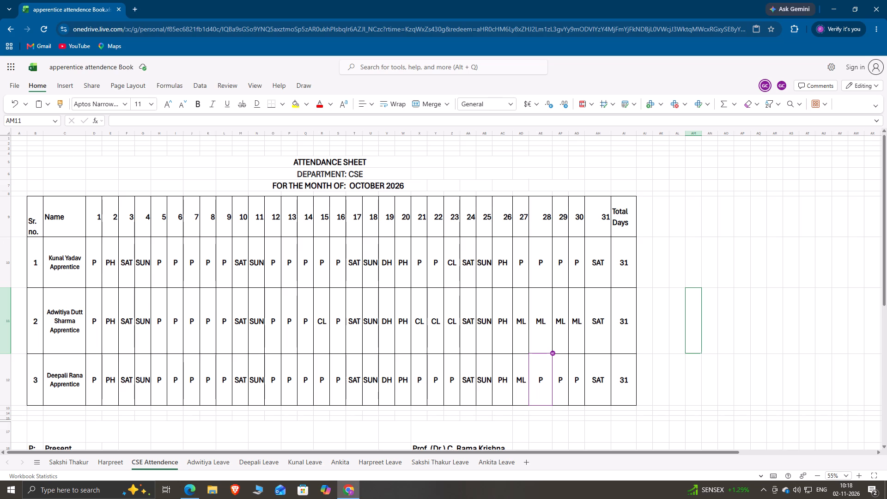
pyautogui.scroll(-1, 125, 392)
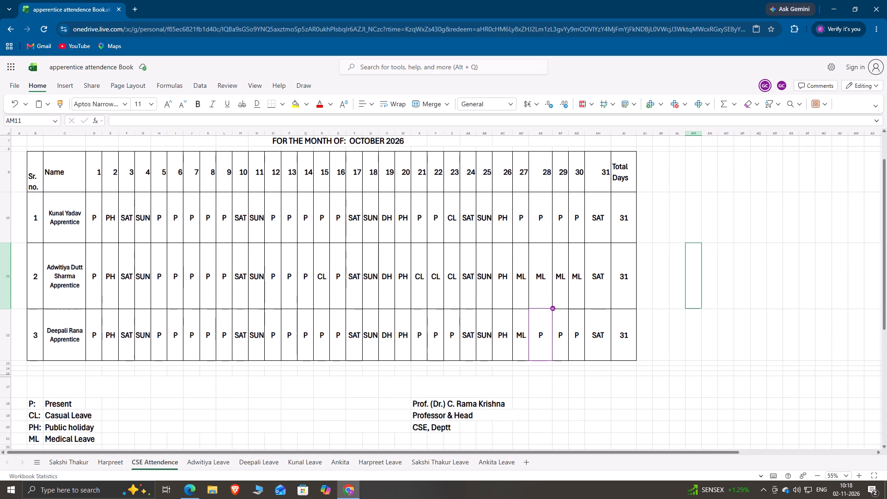
pyautogui.scroll(-1, 125, 392)
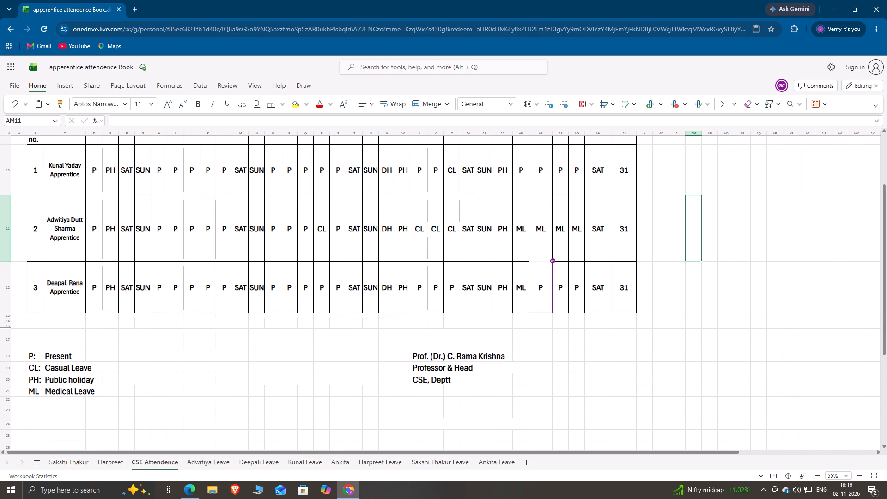
pyautogui.scroll(-1, 425, 361)
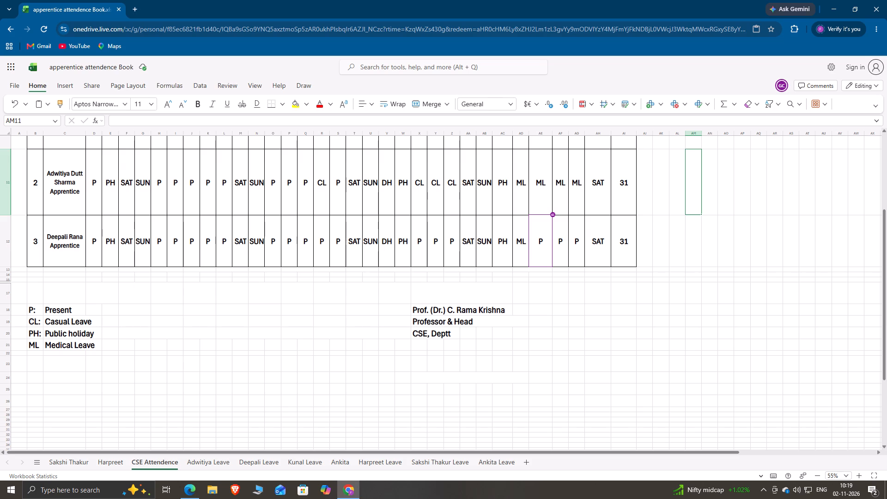
pyautogui.scroll(2, 219, 304)
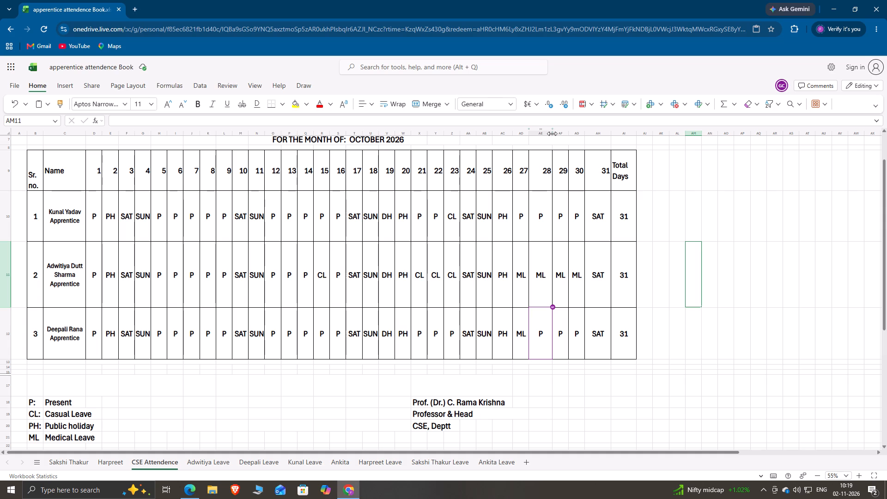
pyautogui.moveTo(552, 134); pyautogui.dragTo(547, 135)
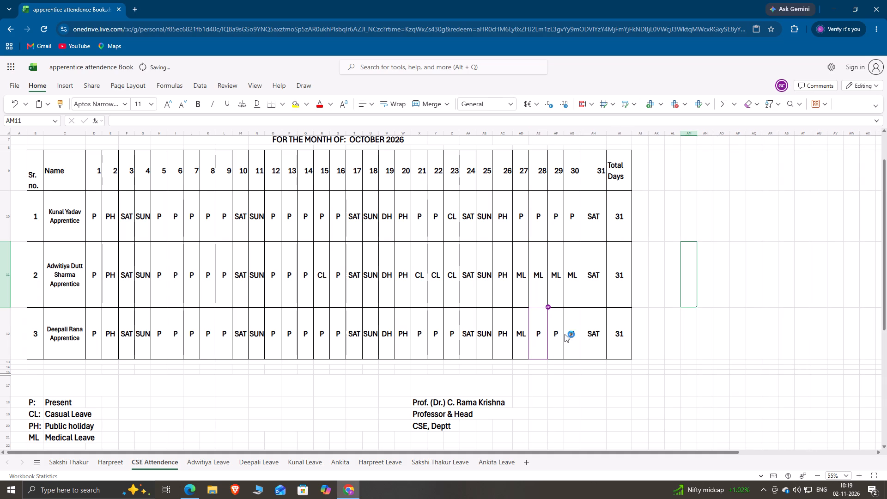
pyautogui.click(556, 391)
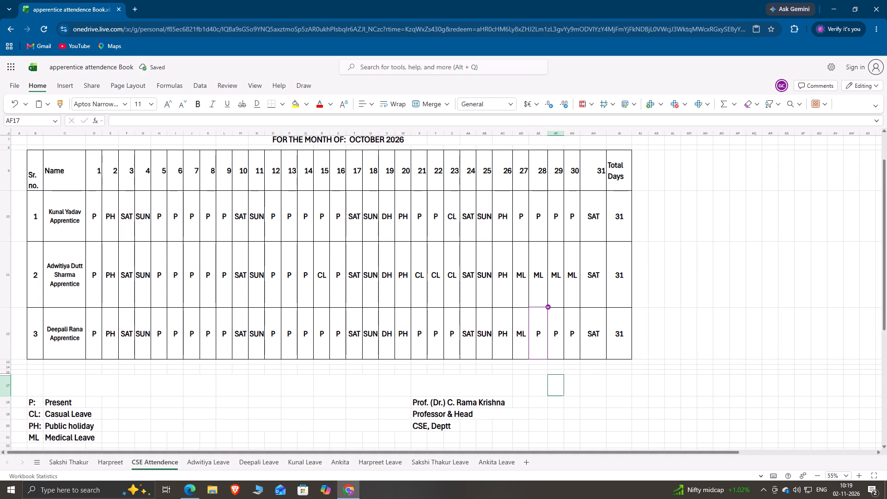
# Change the third apprentice's attendance entries for days 27 and 28 to CL.
pyautogui.click(524, 341)
pyautogui.moveTo(127, 120); pyautogui.dragTo(106, 121)
pyautogui.press('BackSpace')
pyautogui.write('CL')
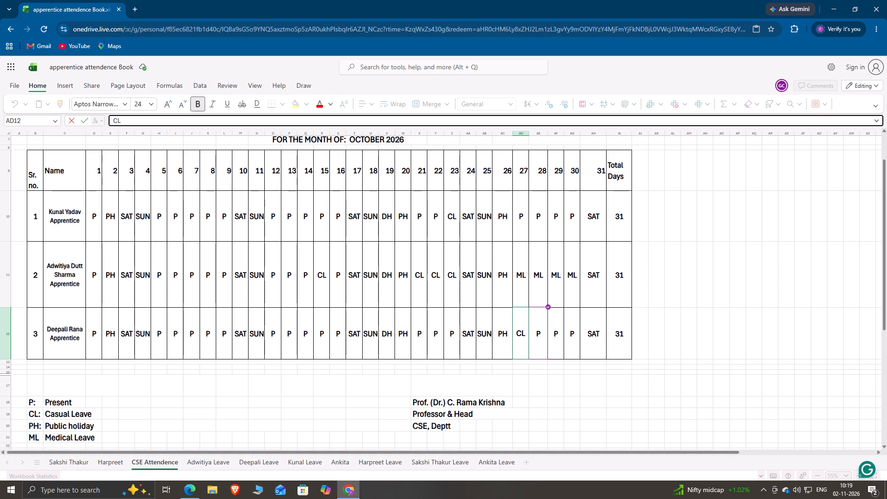
pyautogui.click(543, 349)
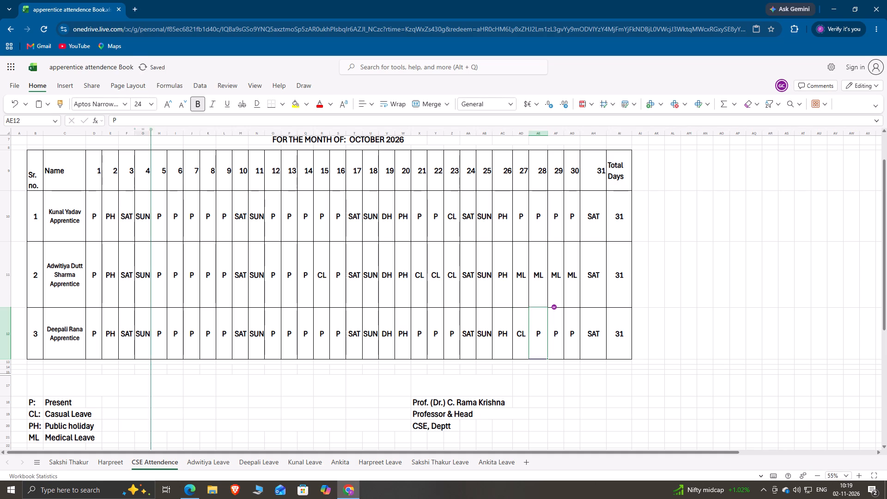
pyautogui.moveTo(128, 119); pyautogui.dragTo(84, 119)
pyautogui.press('BackSpace')
pyautogui.write('CL')
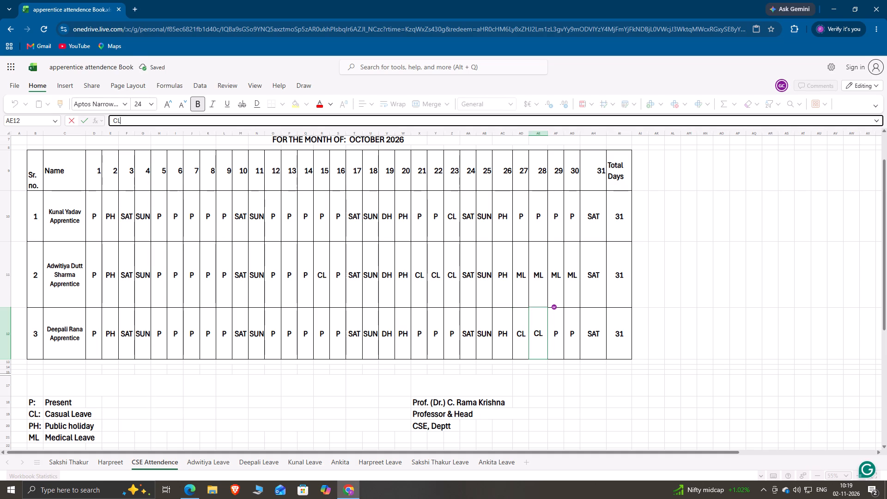
pyautogui.click(753, 371)
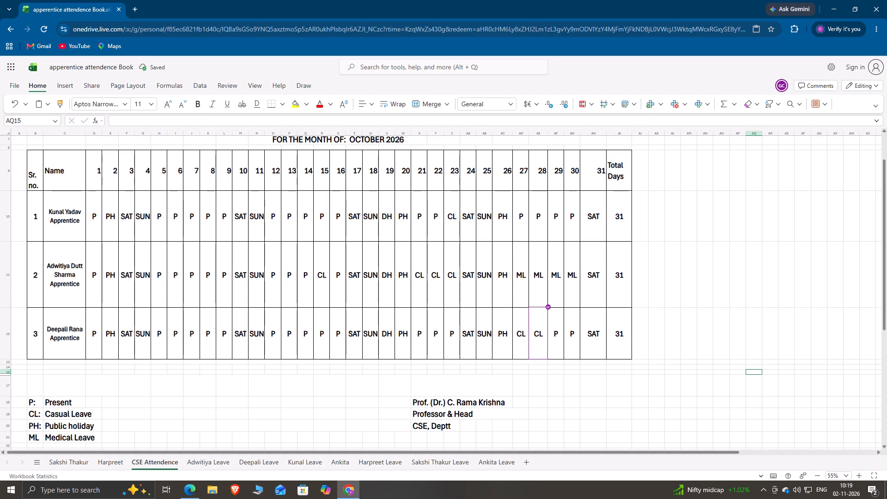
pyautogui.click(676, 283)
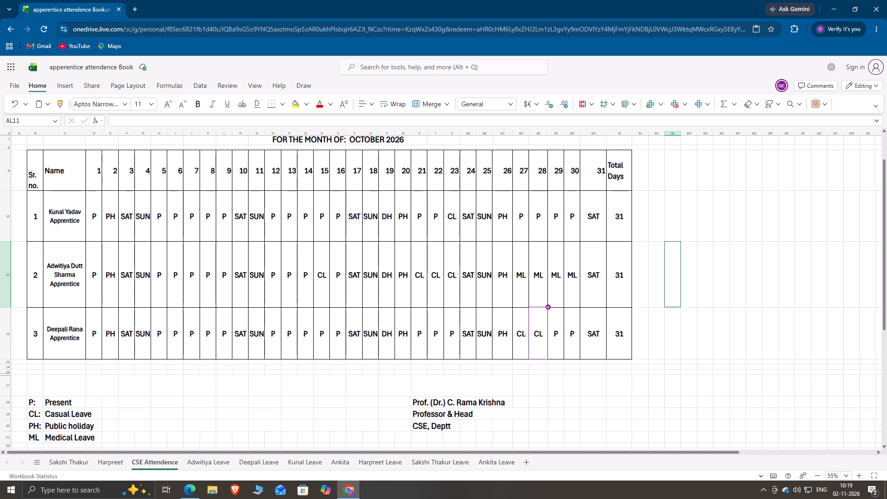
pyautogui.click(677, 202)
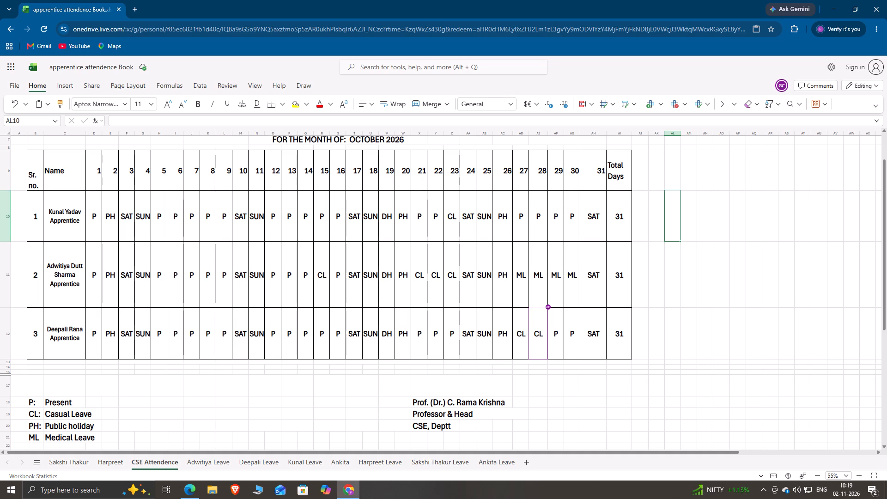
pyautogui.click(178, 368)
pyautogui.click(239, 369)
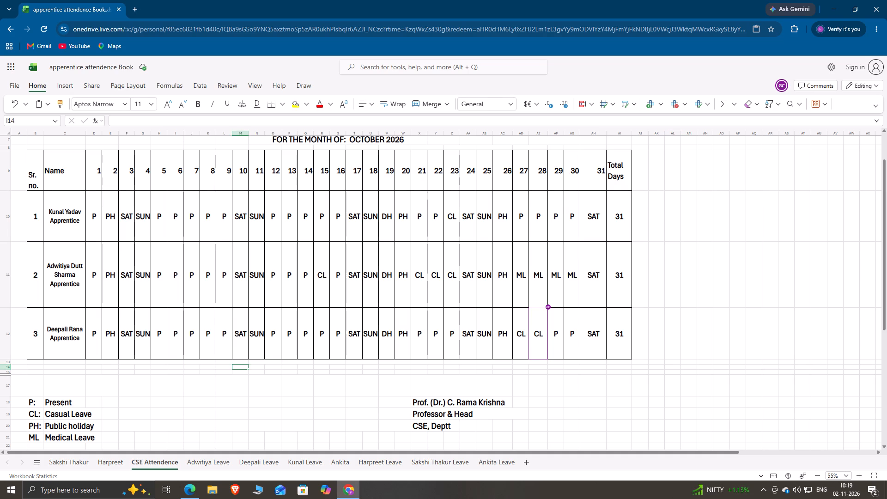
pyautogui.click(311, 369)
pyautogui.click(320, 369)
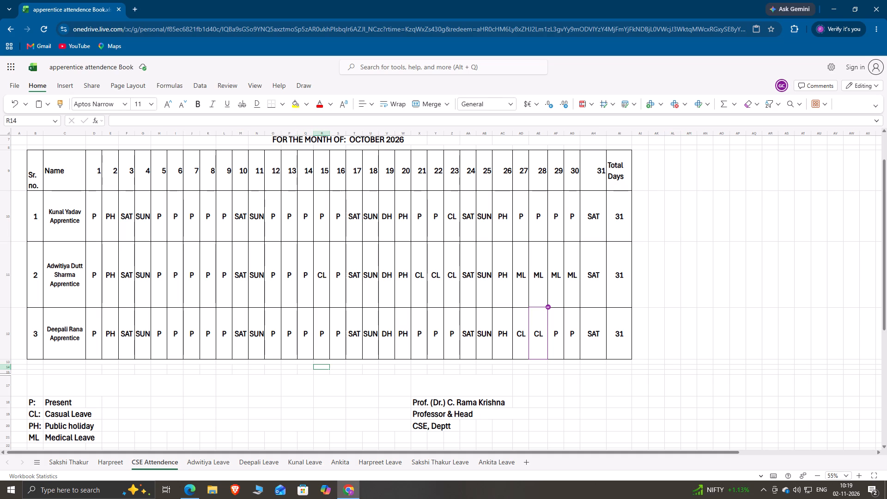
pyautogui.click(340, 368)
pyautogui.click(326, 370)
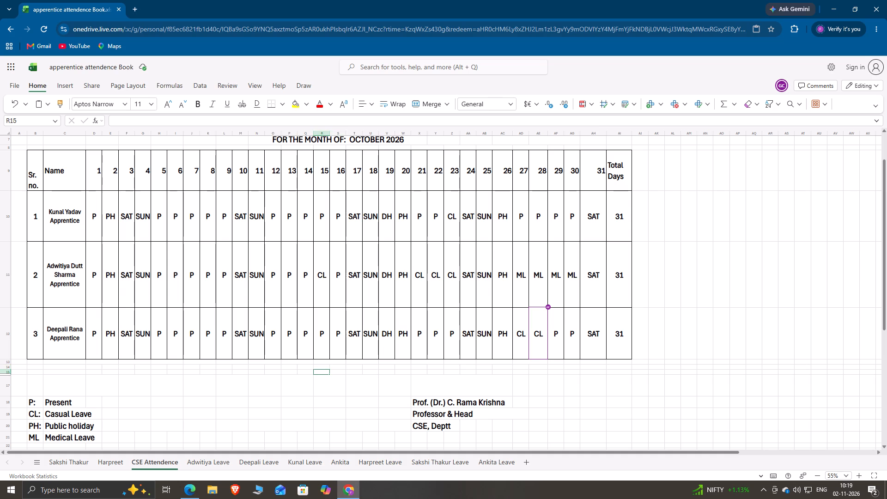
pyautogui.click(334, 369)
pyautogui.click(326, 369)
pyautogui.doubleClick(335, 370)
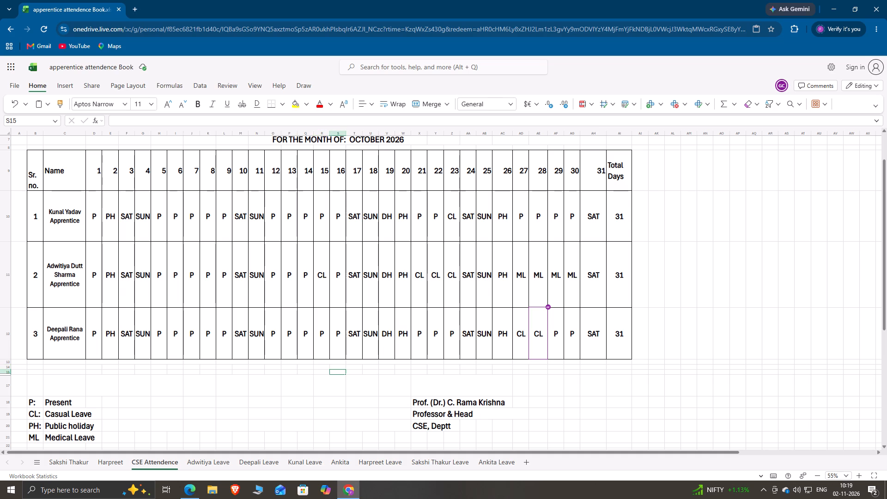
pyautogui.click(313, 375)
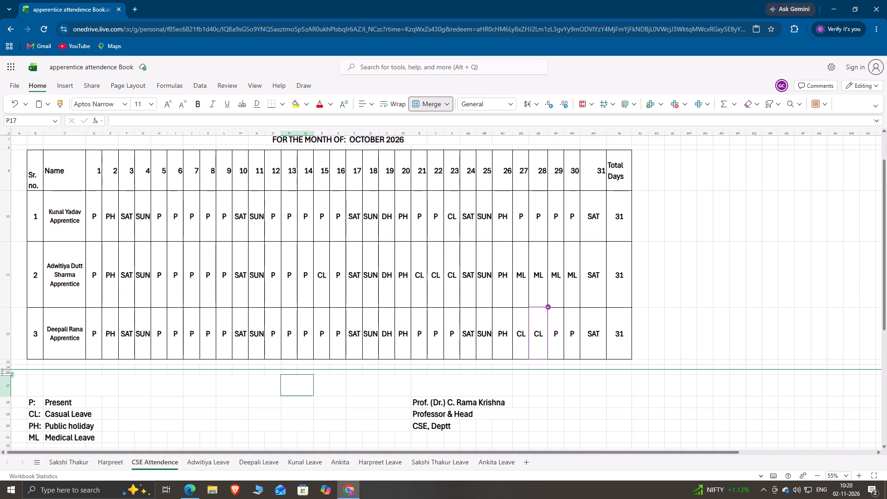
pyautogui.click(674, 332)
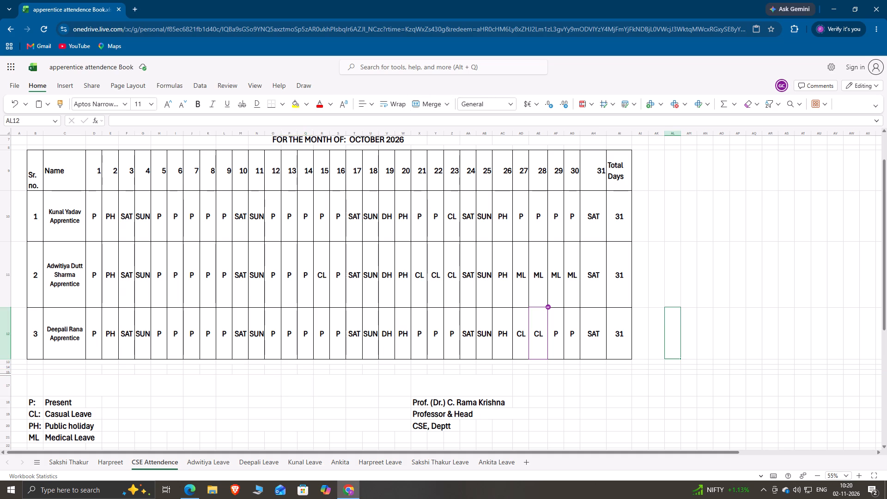
# Widen the Sr. no. column of the attendance table slightly.
pyautogui.scroll(5, 674, 332)
pyautogui.scroll(-3, 674, 332)
pyautogui.scroll(3, 674, 332)
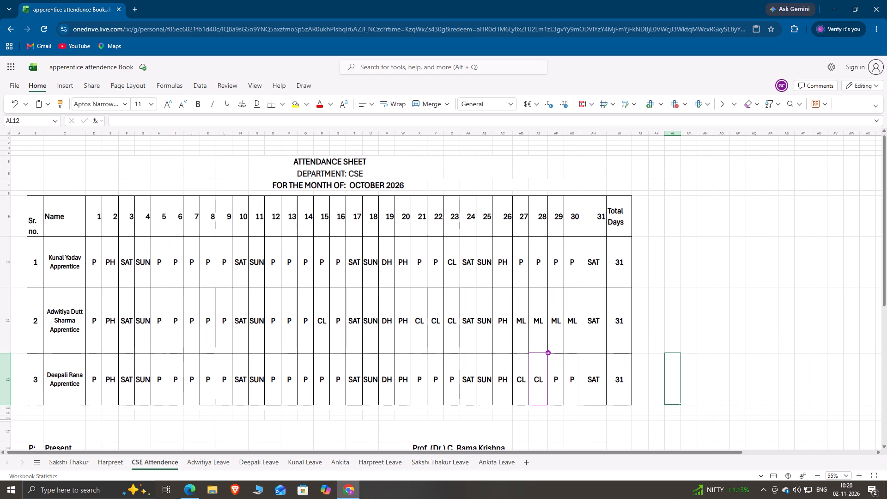
pyautogui.scroll(-1, 389, 272)
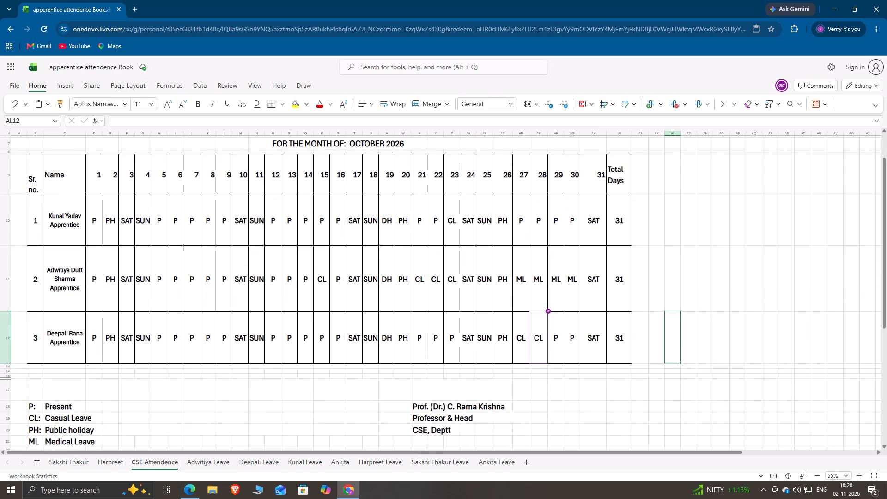
pyautogui.scroll(3, 199, 276)
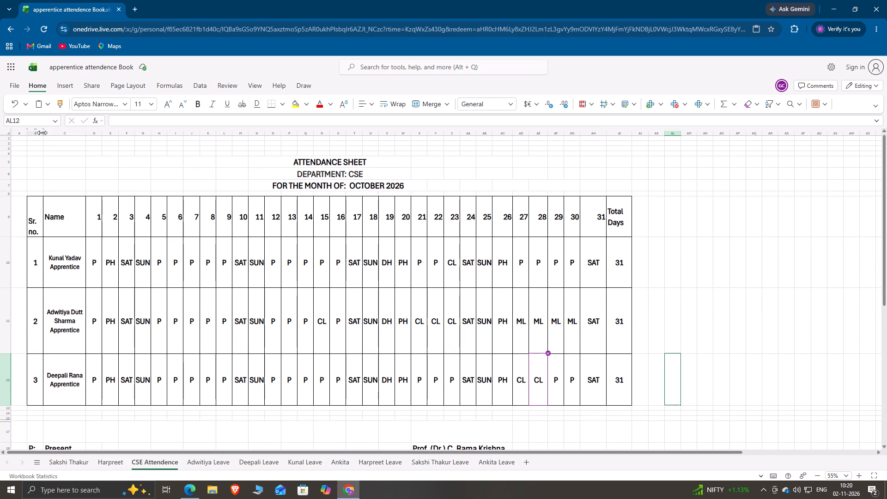
pyautogui.moveTo(42, 133); pyautogui.dragTo(47, 133)
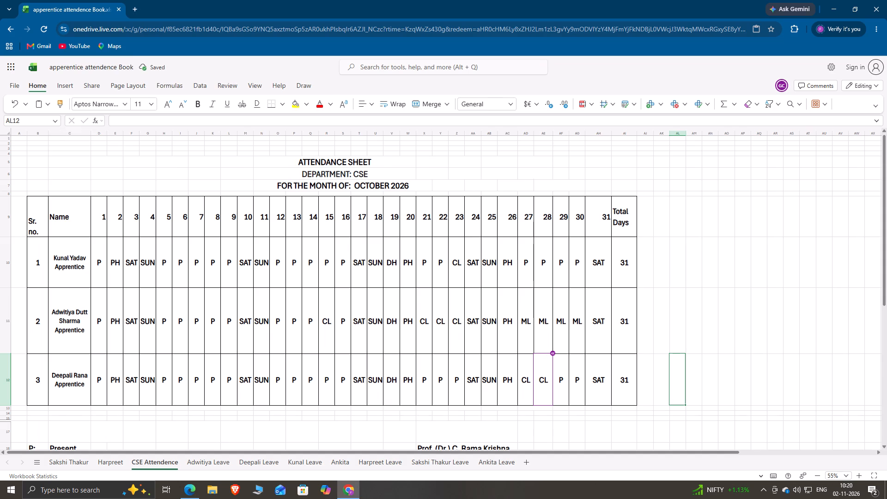
# Apply all borders to the whole attendance table, from the Sr. no. header to the Total Days column's last row.
pyautogui.keyDown('ctrl'); pyautogui.scroll(-1, 283, 198); pyautogui.keyUp('ctrl')
pyautogui.scroll(2, 279, 227)
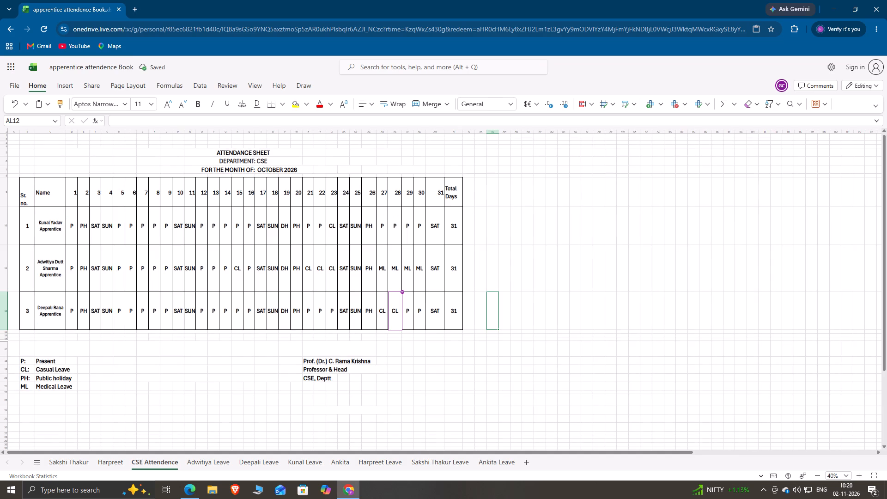
pyautogui.click(24, 187)
pyautogui.moveTo(26, 183); pyautogui.dragTo(148, 251)
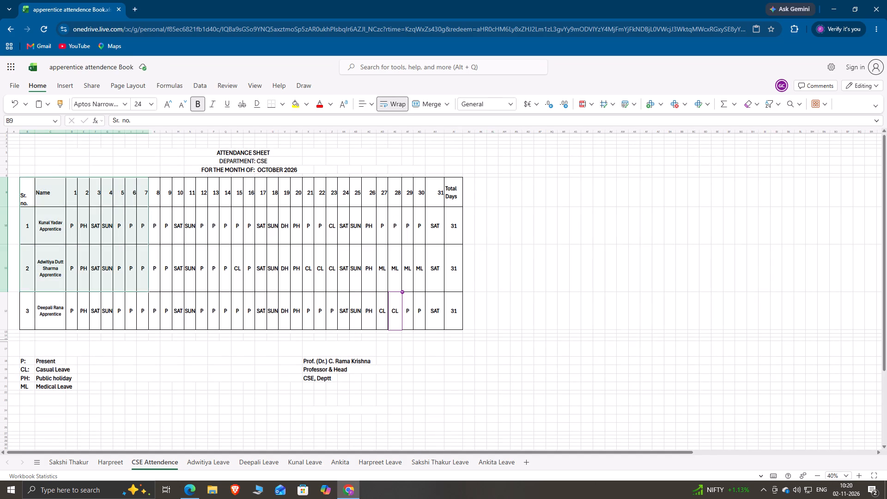
pyautogui.moveTo(148, 251); pyautogui.dragTo(448, 318)
pyautogui.rightClick(319, 253)
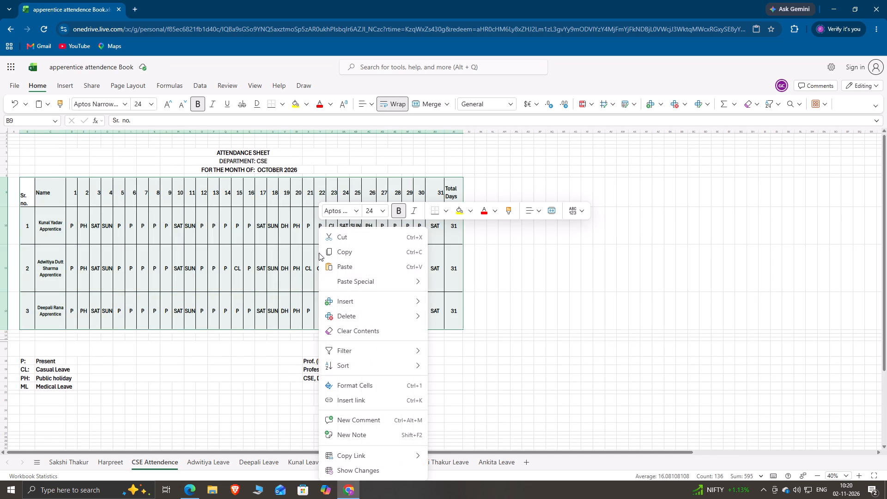
pyautogui.click(376, 390)
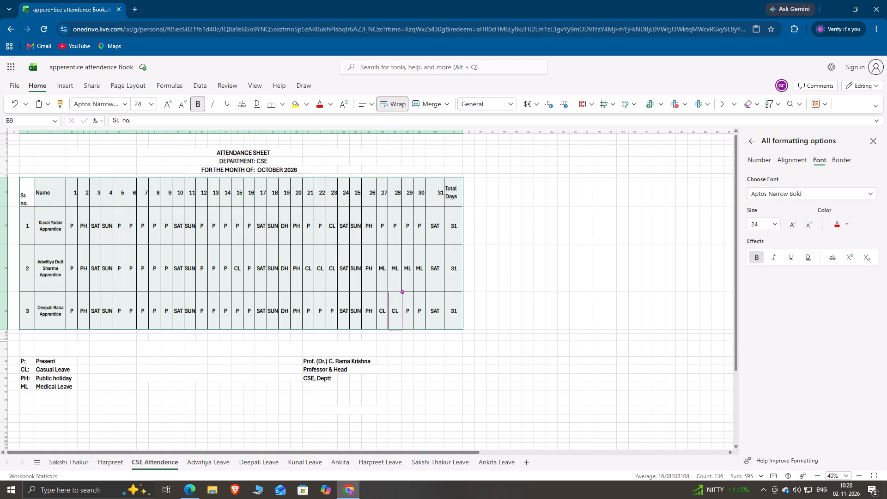
pyautogui.click(793, 155)
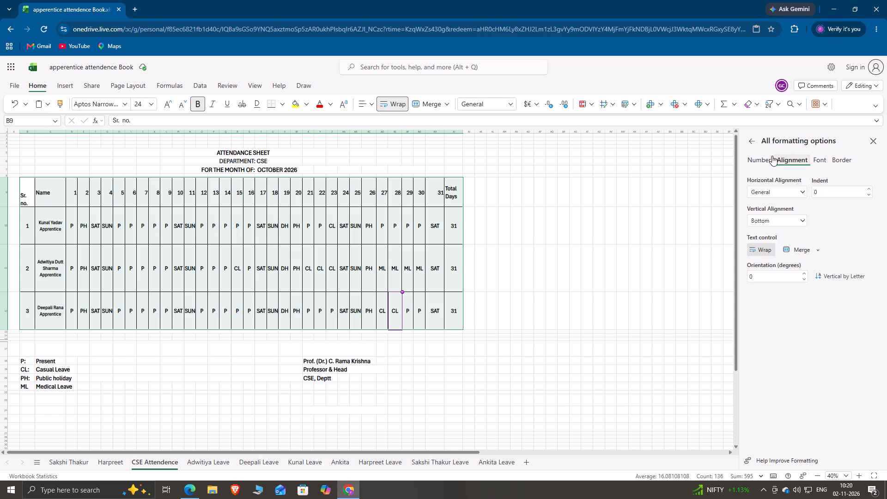
pyautogui.click(836, 159)
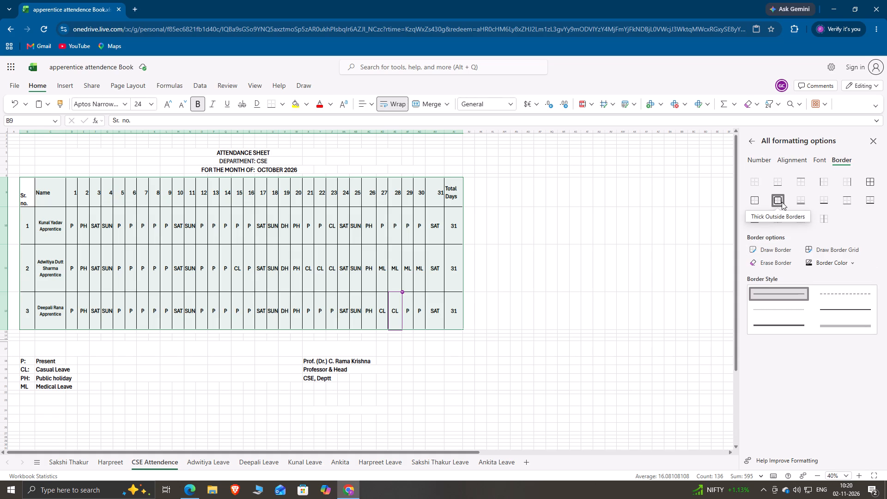
pyautogui.click(868, 181)
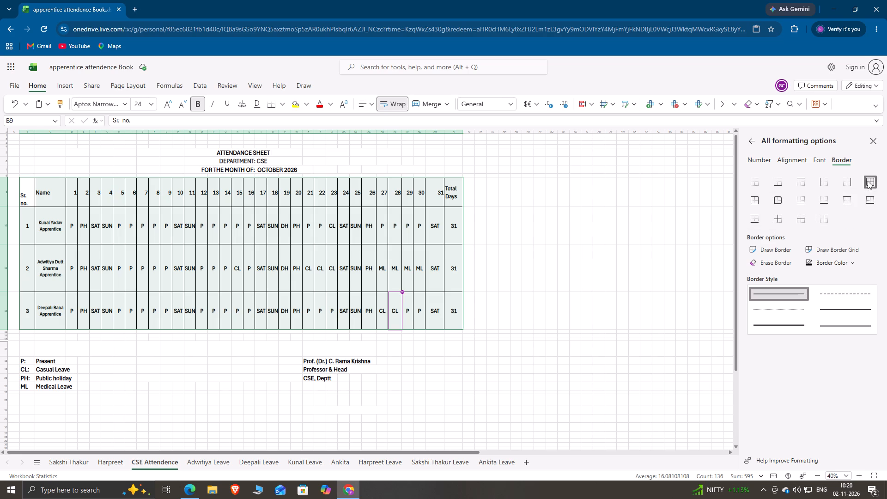
pyautogui.click(644, 246)
pyautogui.scroll(4, 644, 246)
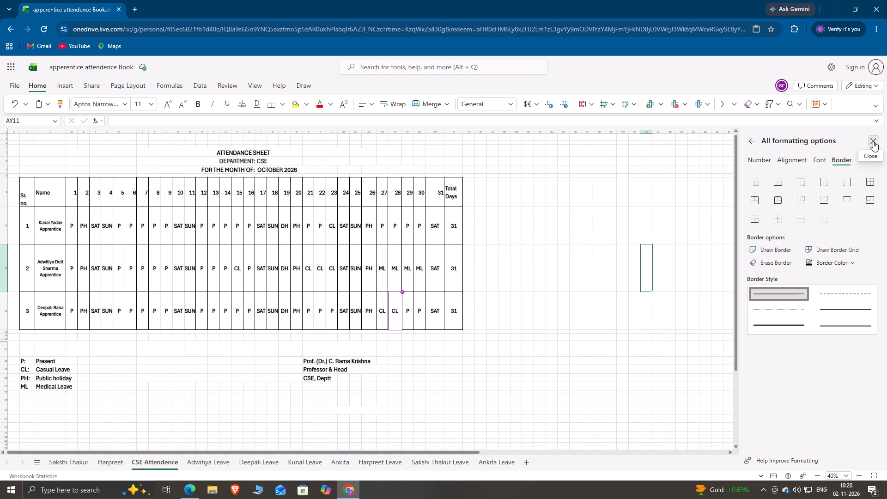
pyautogui.click(873, 141)
pyautogui.click(620, 226)
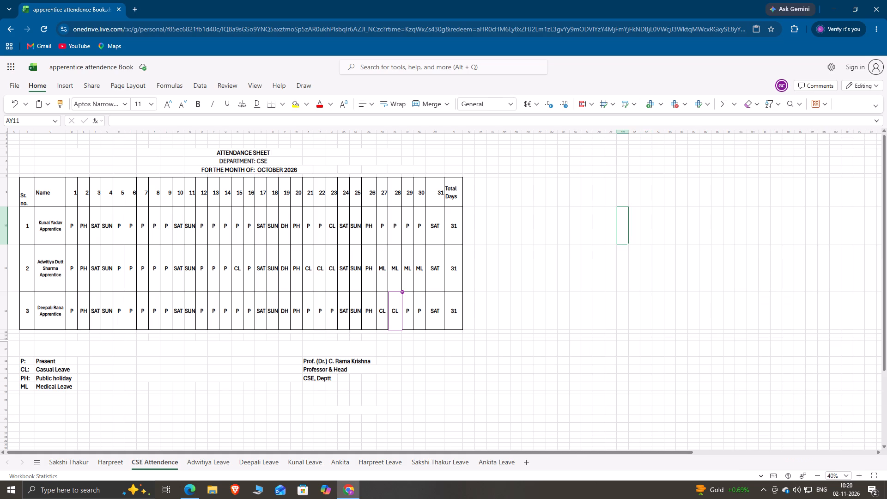
# Examine the attendance sheet's title, department and month heading cells above the table.
pyautogui.scroll(7, 620, 226)
pyautogui.scroll(4, 223, 126)
pyautogui.click(297, 169)
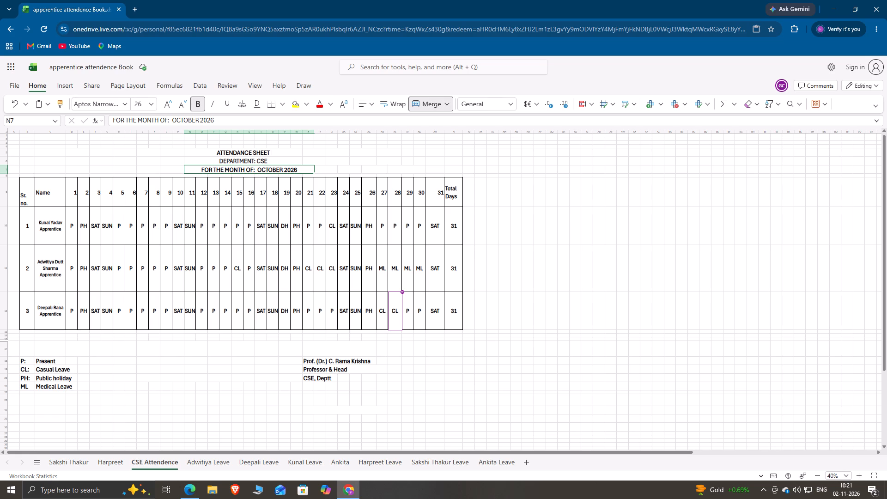
pyautogui.click(290, 162)
pyautogui.click(277, 152)
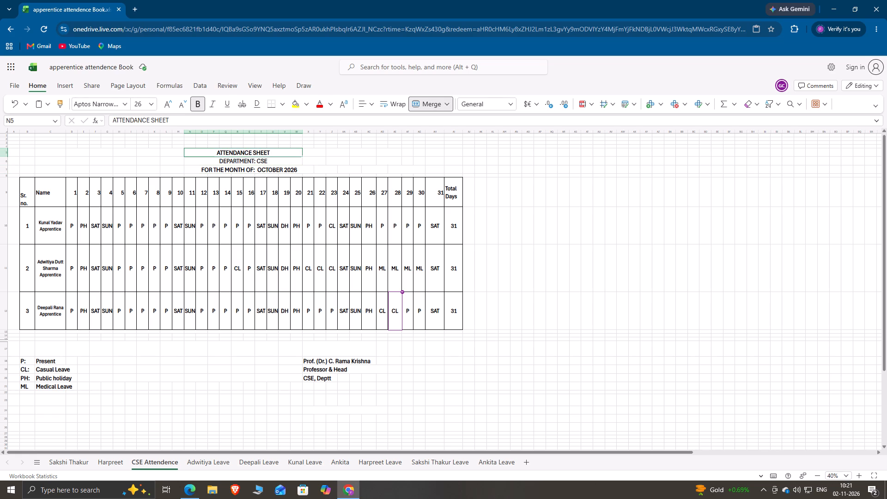
pyautogui.click(243, 159)
pyautogui.click(248, 169)
pyautogui.click(250, 162)
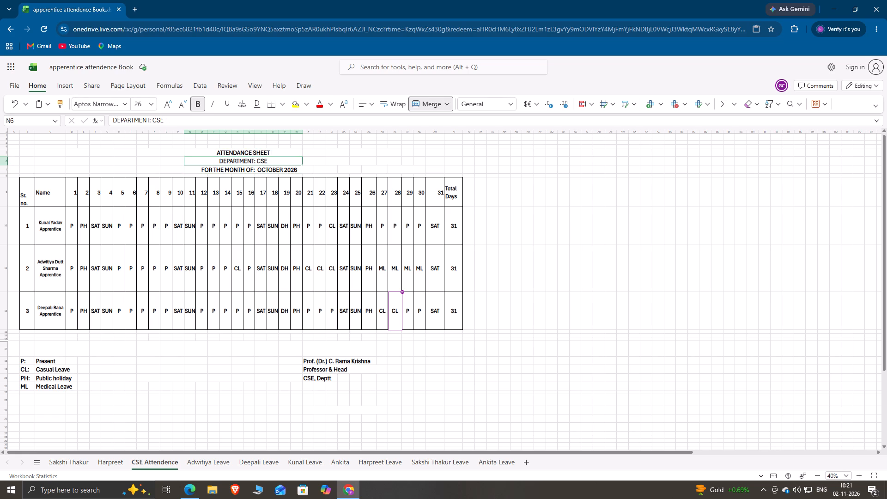
pyautogui.click(250, 153)
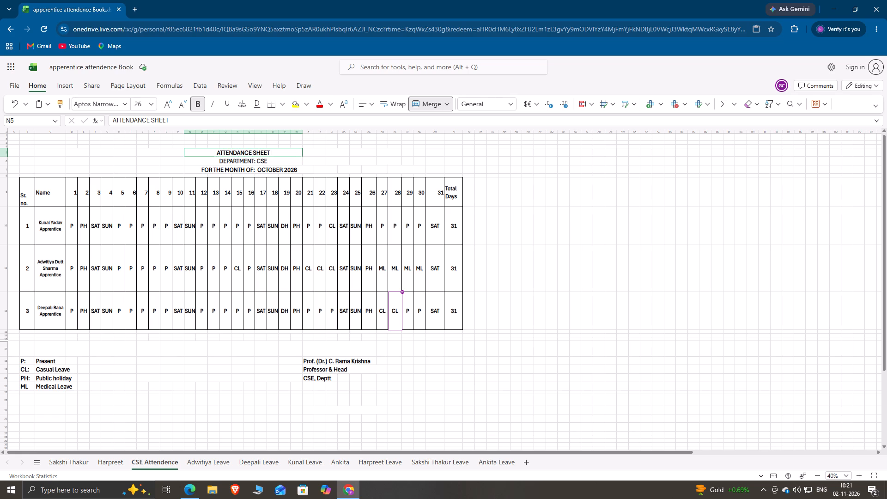
# Widen the Sr. no. column so that its header fits on one line.
pyautogui.click(36, 132)
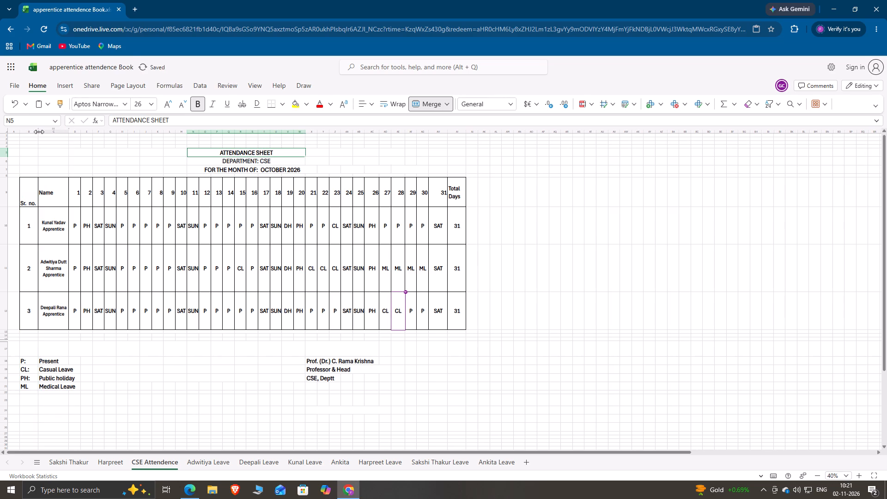
pyautogui.click(553, 288)
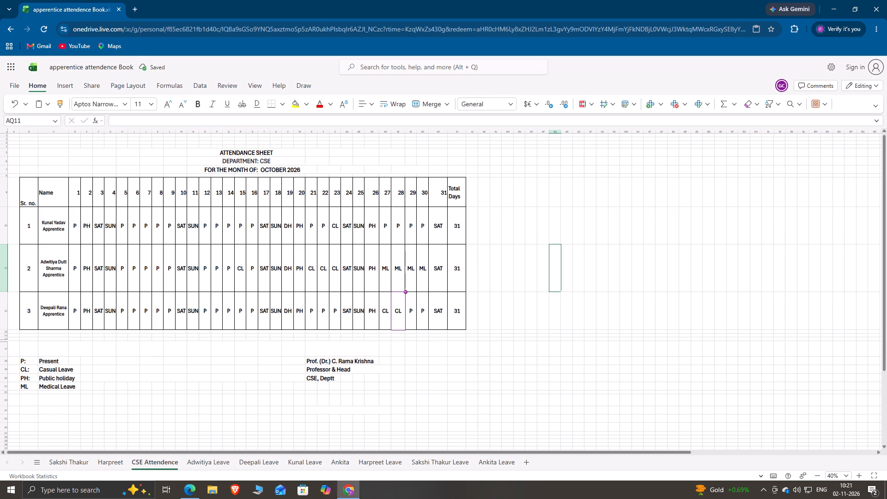
# Narrow the day 31 column slightly so its width is closer to the neighbouring day columns.
pyautogui.scroll(4, 546, 282)
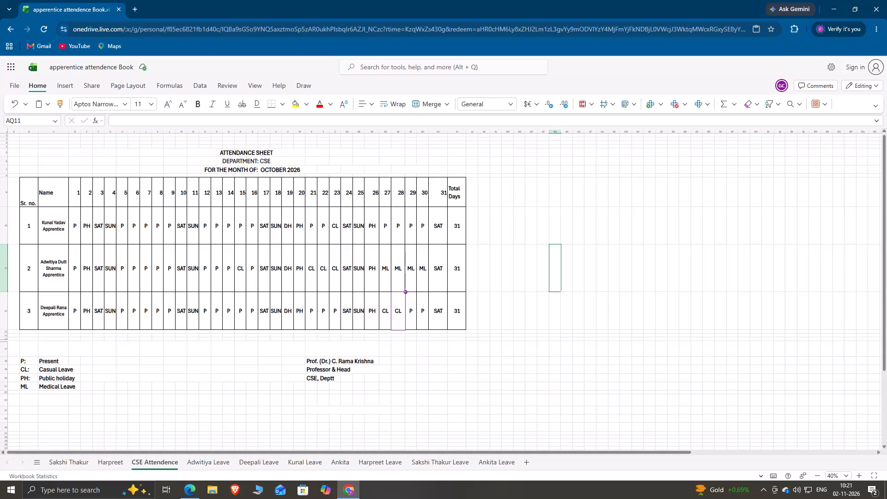
pyautogui.scroll(2, 382, 244)
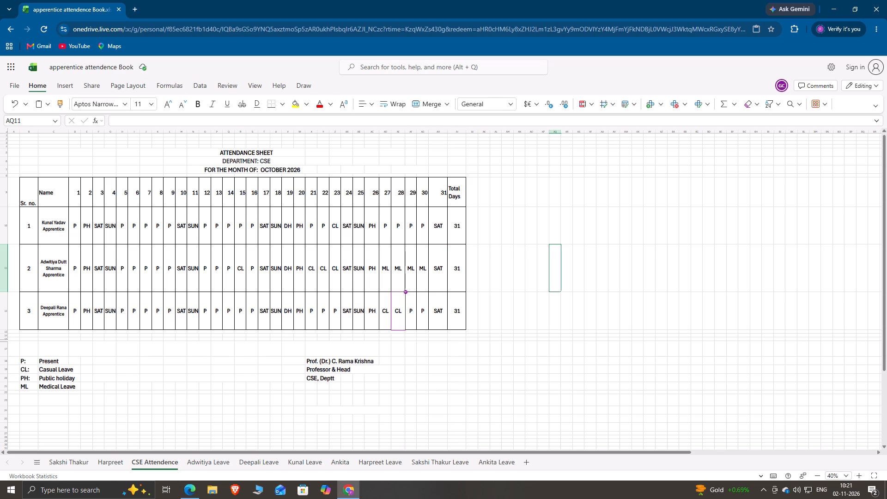
pyautogui.moveTo(448, 130); pyautogui.dragTo(443, 130)
pyautogui.click(535, 195)
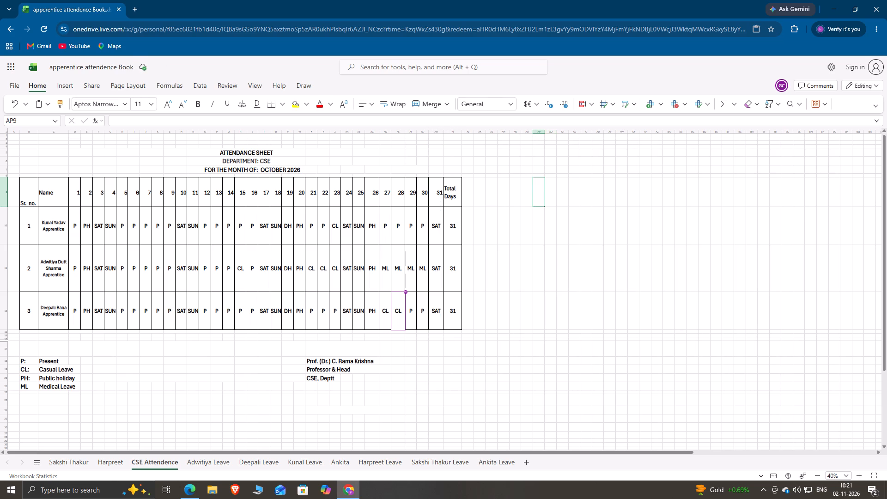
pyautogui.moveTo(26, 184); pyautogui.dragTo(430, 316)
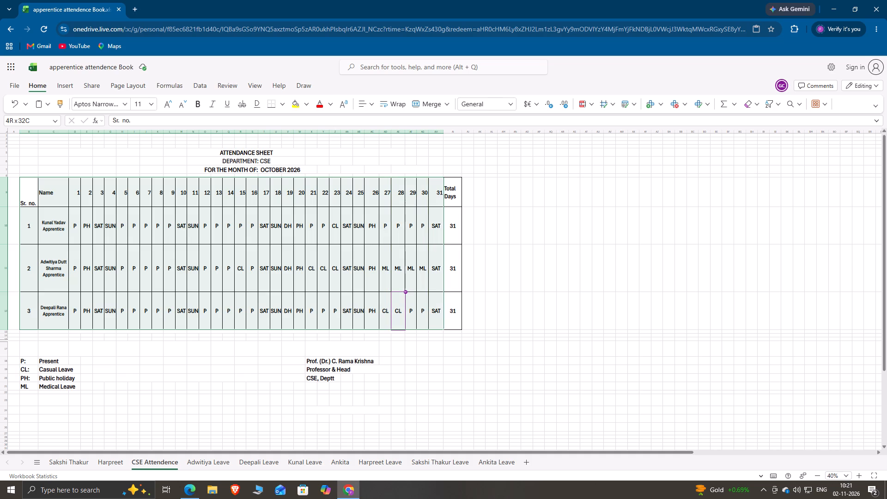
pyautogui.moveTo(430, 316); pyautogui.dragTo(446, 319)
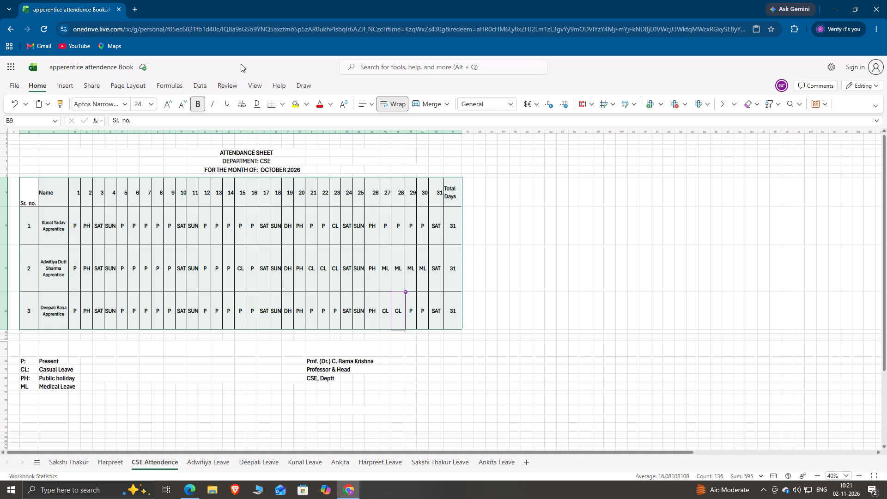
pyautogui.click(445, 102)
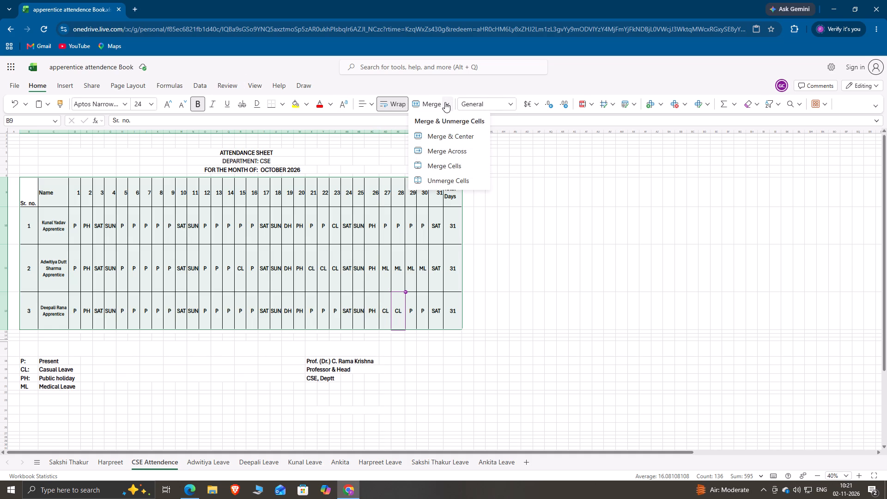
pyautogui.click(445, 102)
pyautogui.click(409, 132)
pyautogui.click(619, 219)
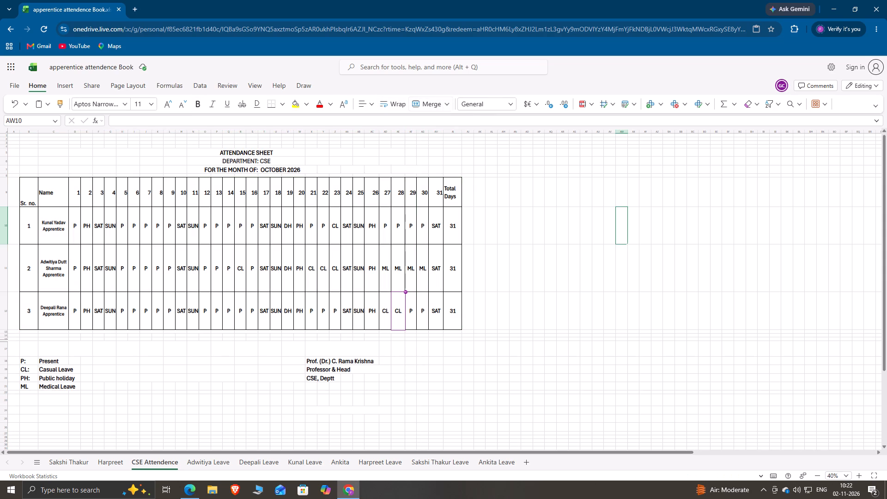
# Review the attendance table, including the third apprentice's entries for days 27 and 28, and the legend below it.
pyautogui.scroll(3, 556, 250)
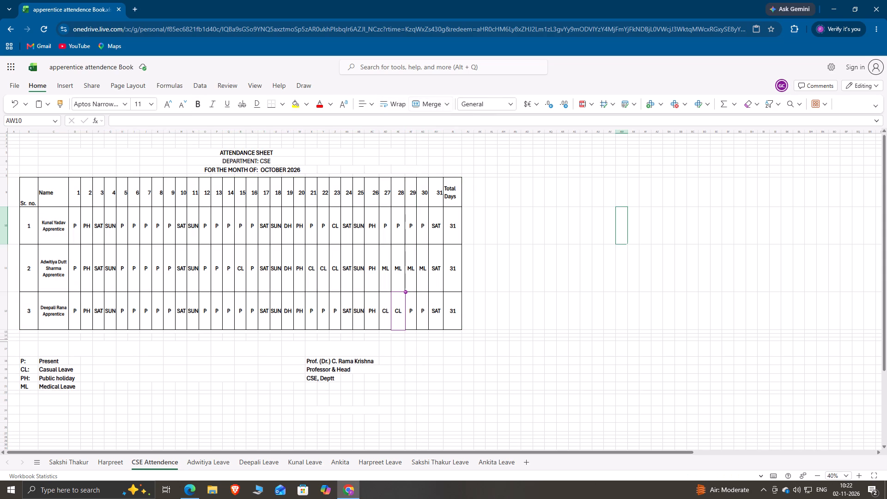
pyautogui.click(554, 256)
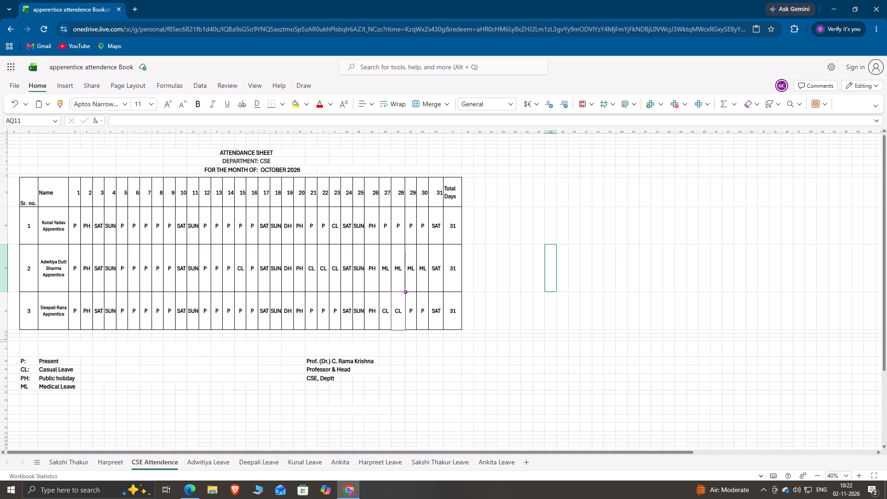
pyautogui.click(385, 320)
pyautogui.click(395, 320)
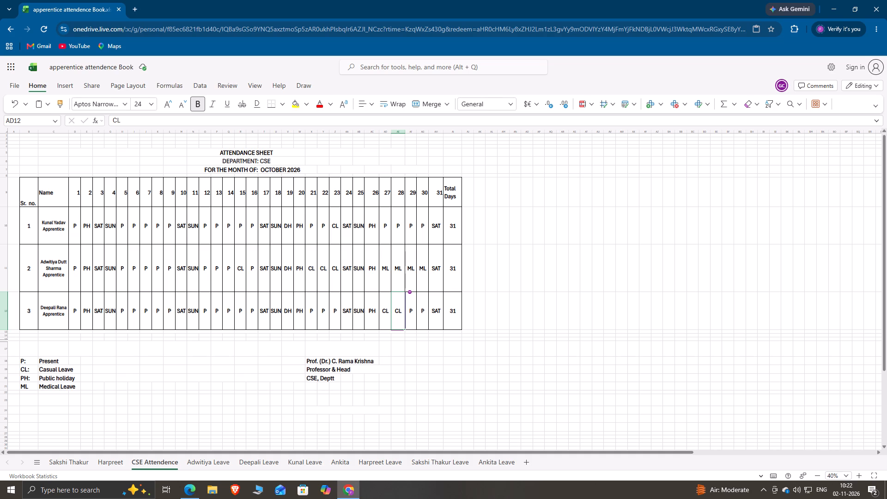
pyautogui.scroll(-4, 299, 374)
pyautogui.scroll(2, 299, 374)
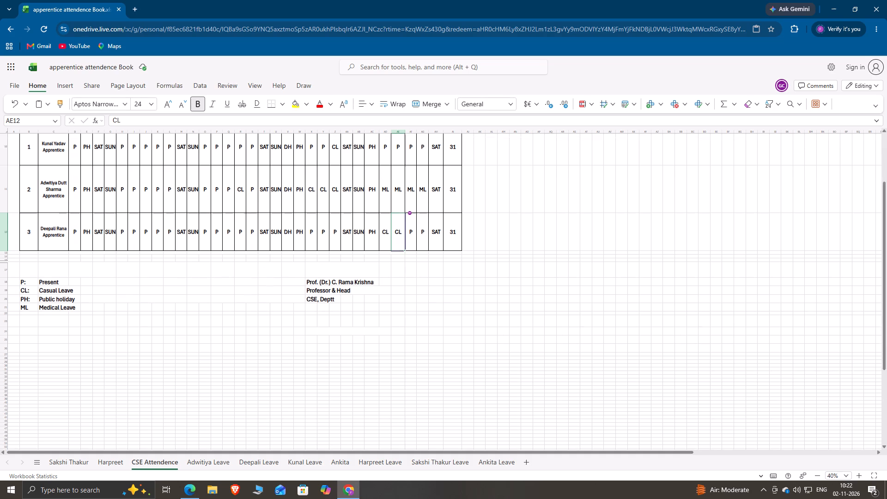
pyautogui.scroll(8, 299, 374)
# Save the workbook with the updated CSE attendance sheet.
pyautogui.click(530, 245)
pyautogui.hotkey('ctrl', 's')
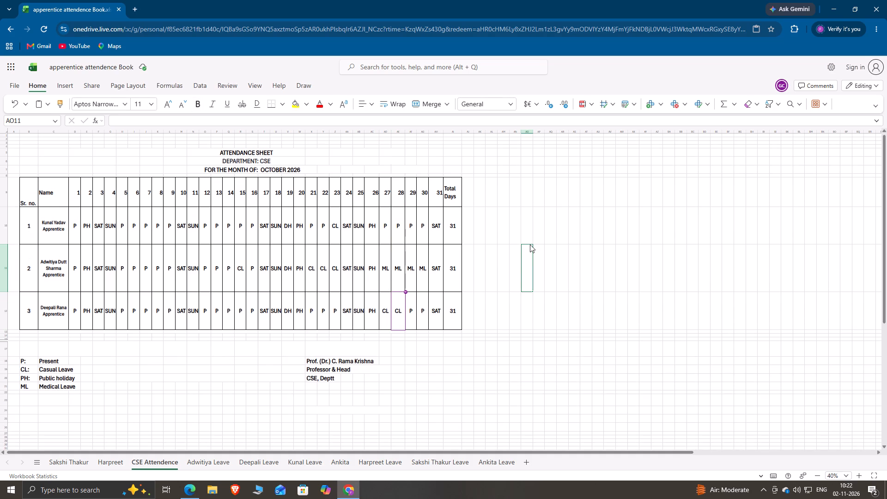
pyautogui.hotkey('ctrl', 's')
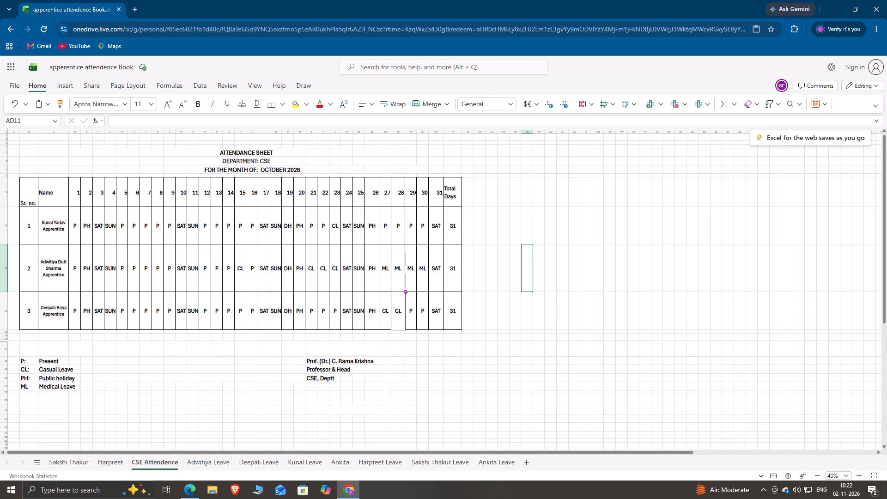
pyautogui.click(440, 274)
pyautogui.click(519, 253)
pyautogui.hotkey('ctrl', 's')
pyautogui.hotkey('ctrl', 's')
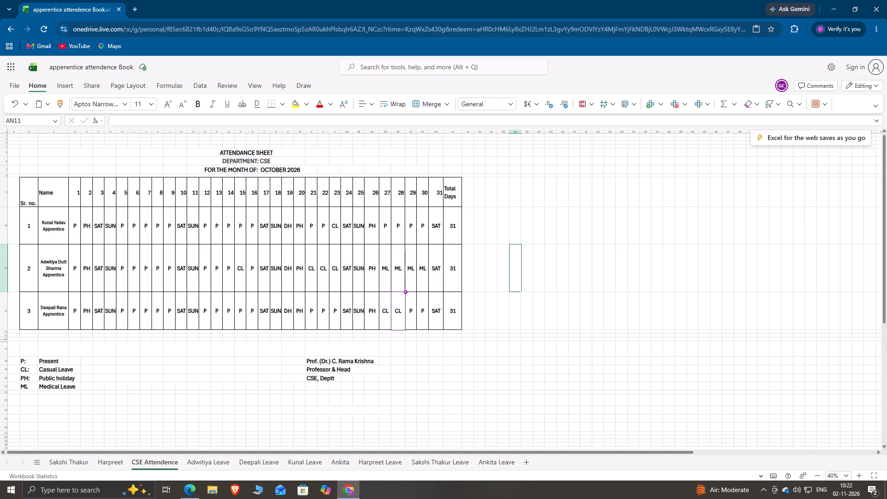
pyautogui.hotkey('ctrl', 's')
# On the Kunal Leave sheet, change the letter's date to 02/11/2026.
pyautogui.click(297, 462)
pyautogui.scroll(3, 266, 330)
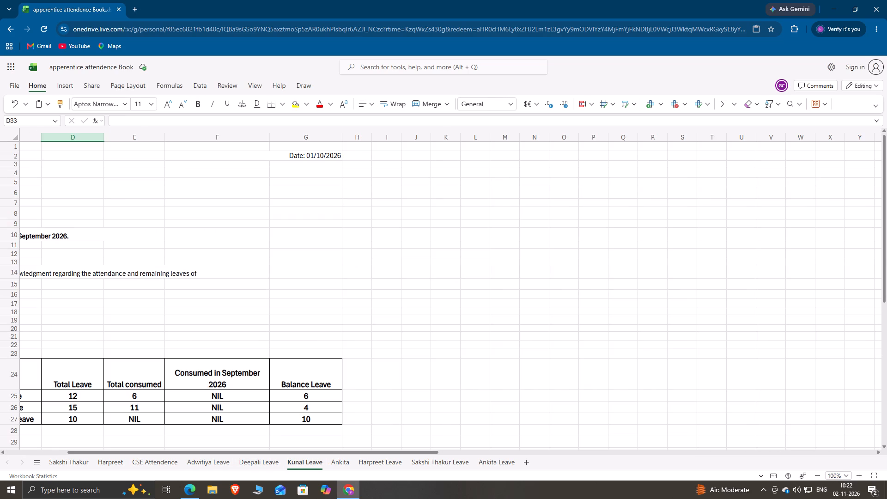
pyautogui.keyDown('ctrl'); pyautogui.scroll(-2, 266, 330); pyautogui.keyUp('ctrl')
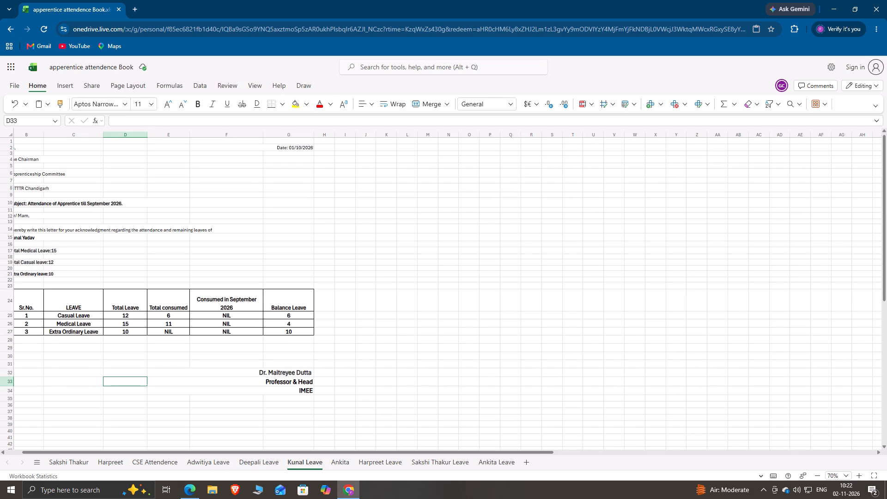
pyautogui.moveTo(184, 450); pyautogui.dragTo(85, 444)
pyautogui.click(322, 151)
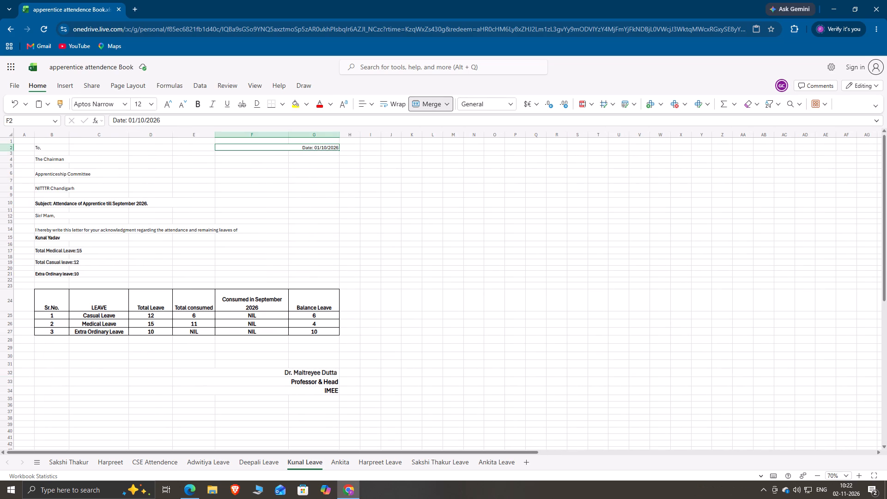
pyautogui.click(135, 120)
pyautogui.press('BackSpace')
pyautogui.press('2')
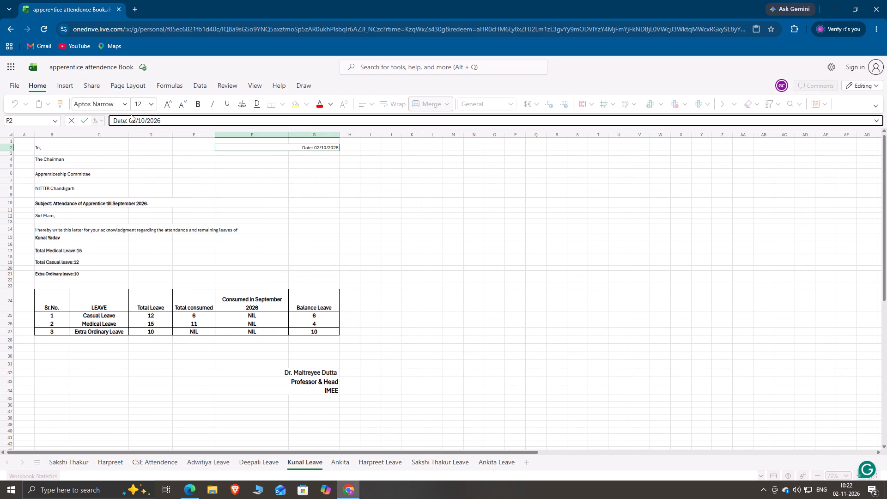
pyautogui.click(144, 119)
pyautogui.press('BackSpace')
pyautogui.press('1')
# Update the month in the letter's subject line so it reads "Attendance of Apprentice till October 2026.".
pyautogui.scroll(1, 139, 181)
pyautogui.click(119, 204)
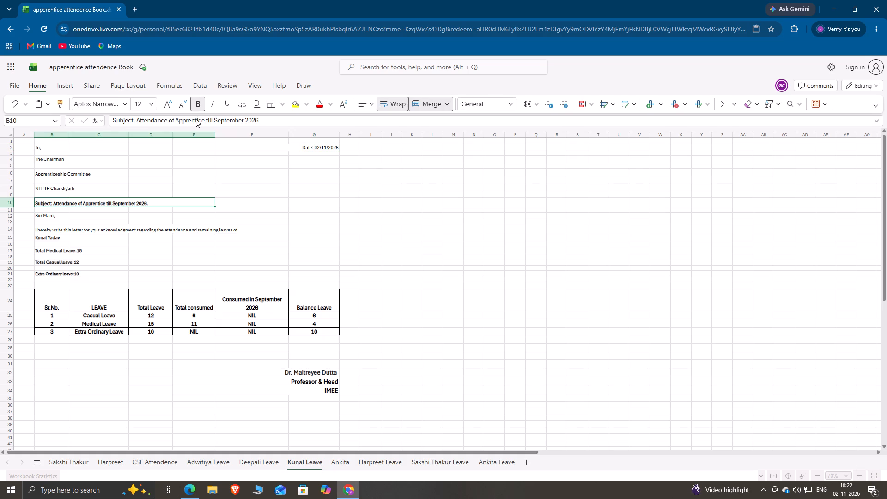
pyautogui.moveTo(244, 121); pyautogui.dragTo(219, 122)
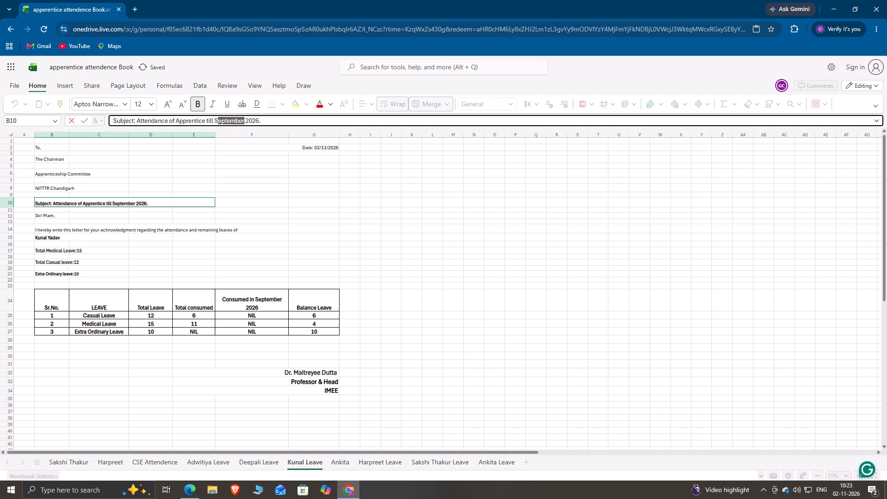
pyautogui.moveTo(219, 122); pyautogui.dragTo(215, 124)
pyautogui.press('BackSpace')
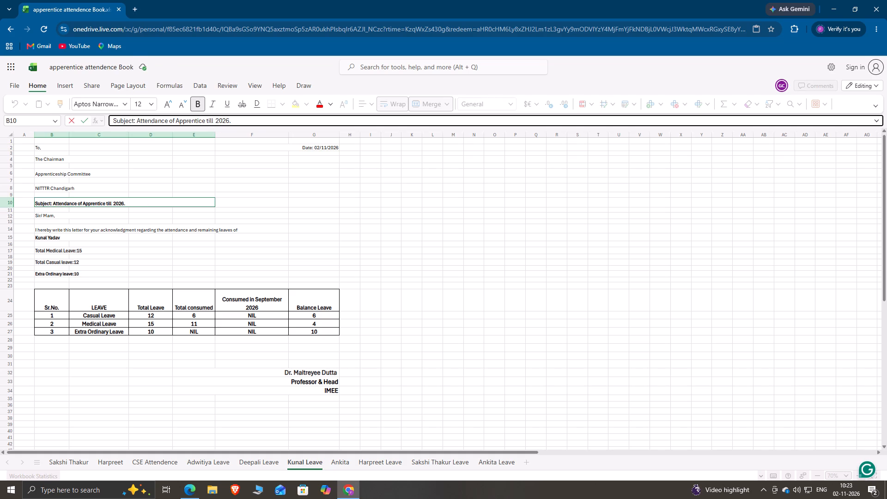
pyautogui.write('October')
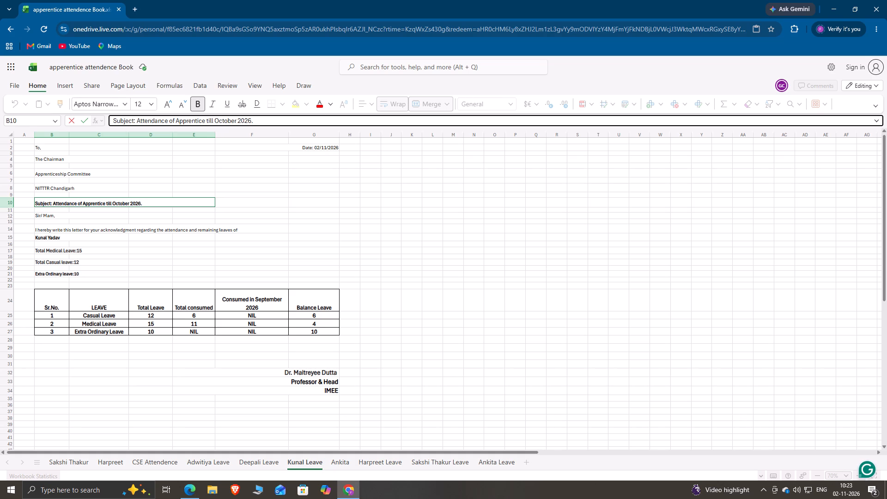
pyautogui.click(261, 241)
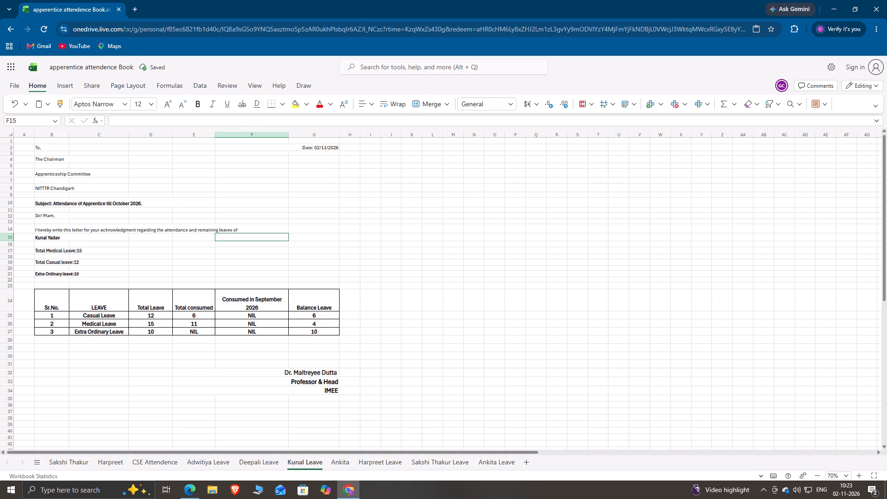
pyautogui.click(260, 208)
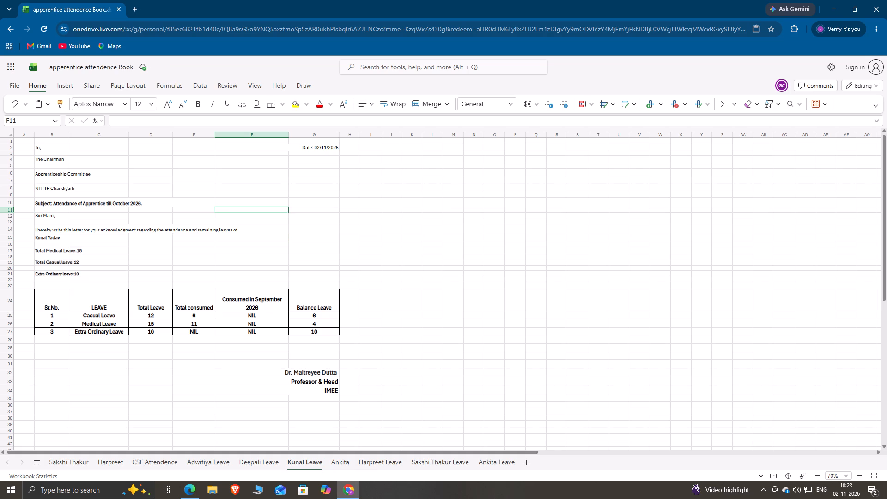
# Change the month in the leave table's monthly consumption header so it reads "Consumed in October 2026".
pyautogui.click(259, 302)
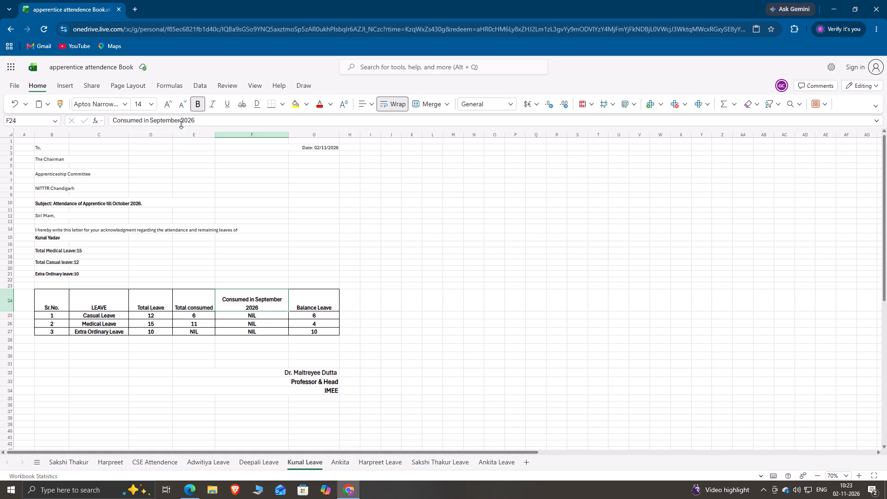
pyautogui.moveTo(179, 120); pyautogui.dragTo(151, 120)
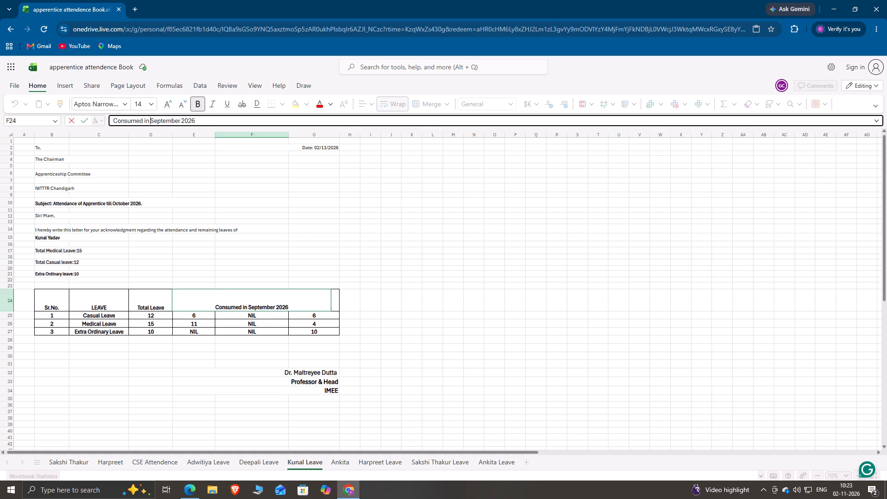
pyautogui.click(180, 119)
pyautogui.moveTo(180, 120); pyautogui.dragTo(150, 122)
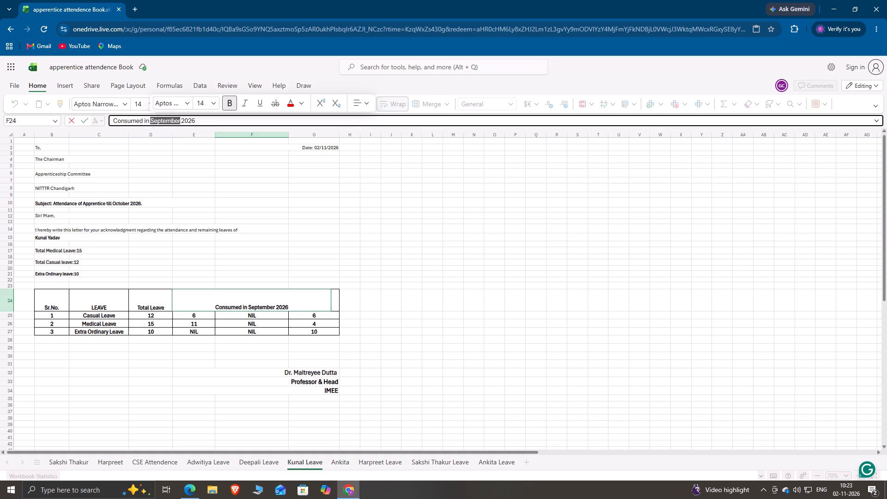
pyautogui.press('BackSpace')
pyautogui.write('October')
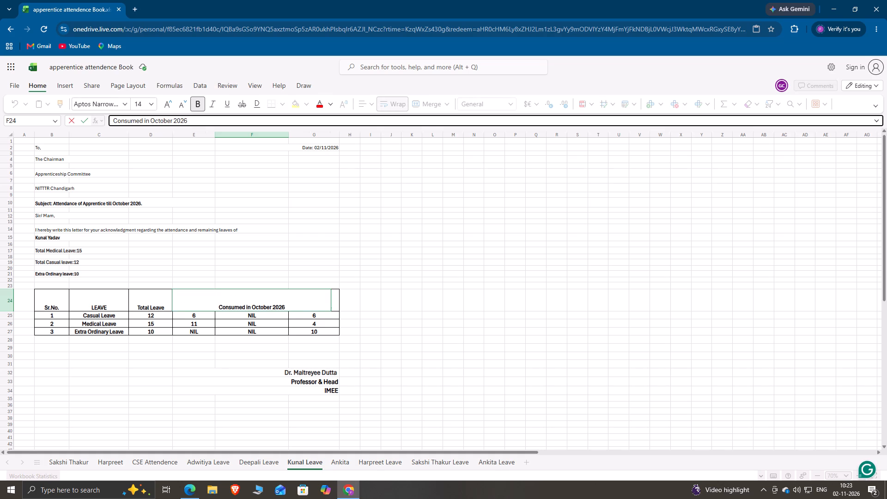
pyautogui.click(252, 185)
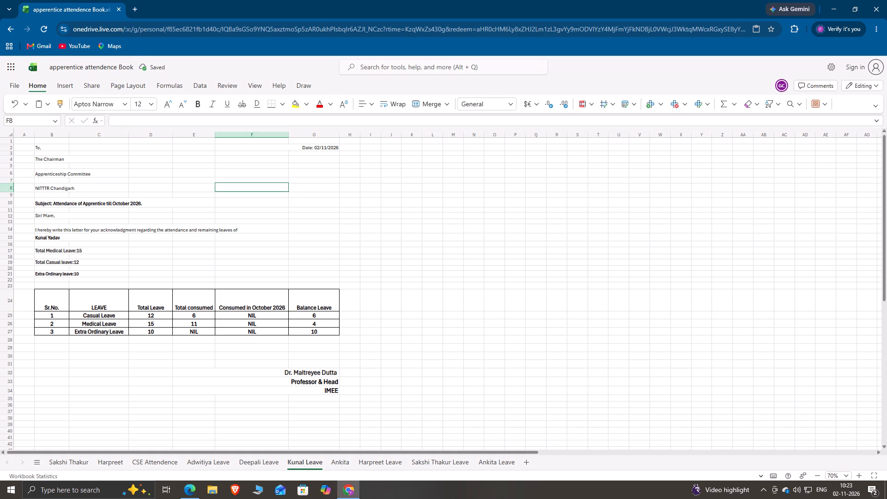
pyautogui.click(471, 299)
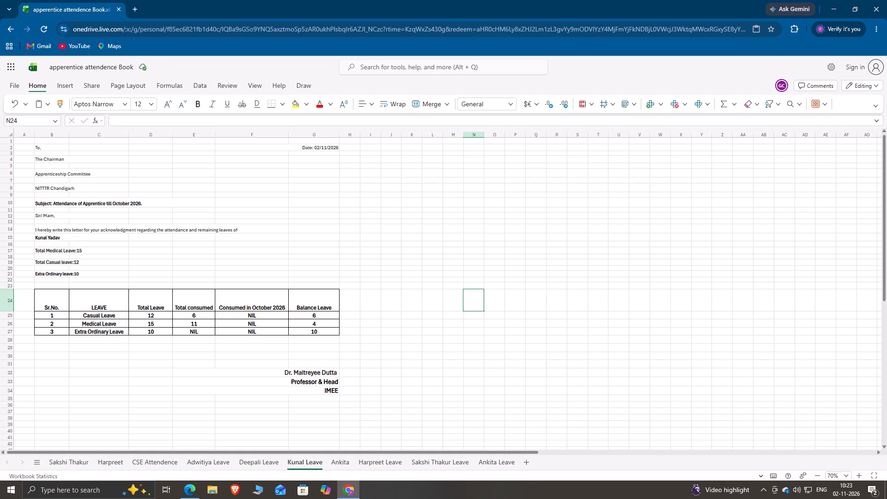
# In the Casual Leave row, set the leave consumed in October 2026 to 1 and the balance leave to 5.
pyautogui.click(254, 317)
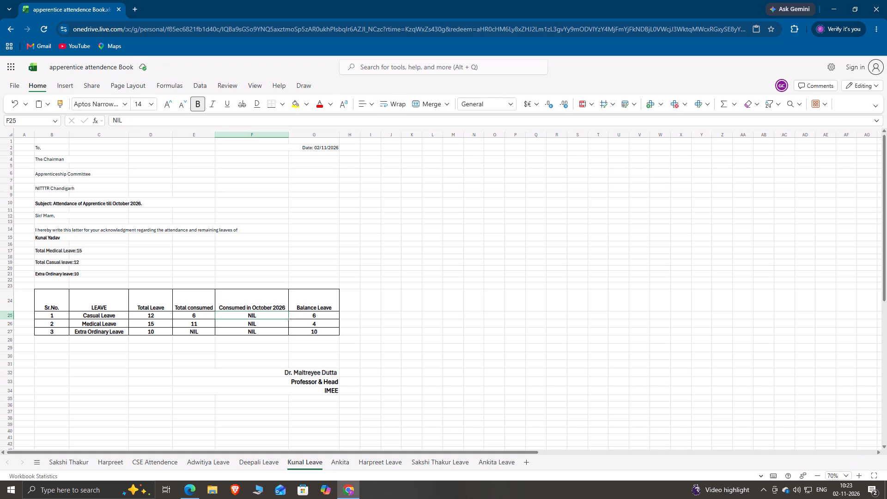
pyautogui.moveTo(135, 121); pyautogui.dragTo(80, 121)
pyautogui.press('BackSpace')
pyautogui.press('1')
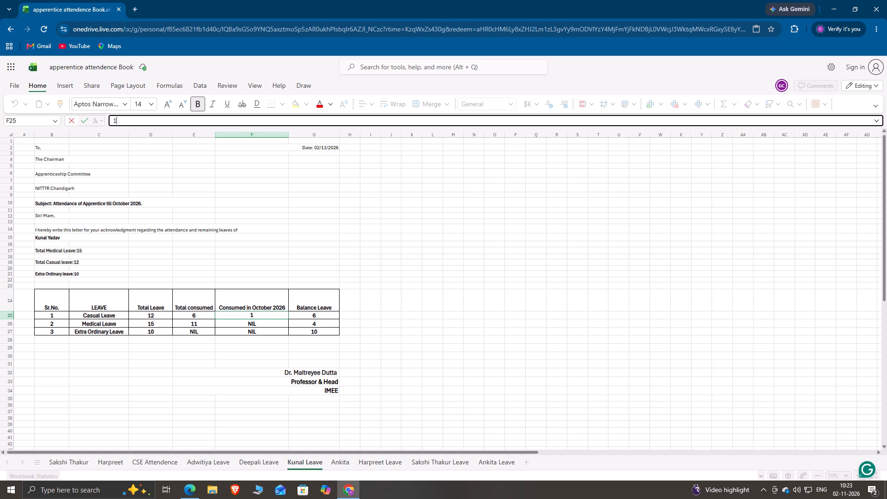
pyautogui.click(313, 315)
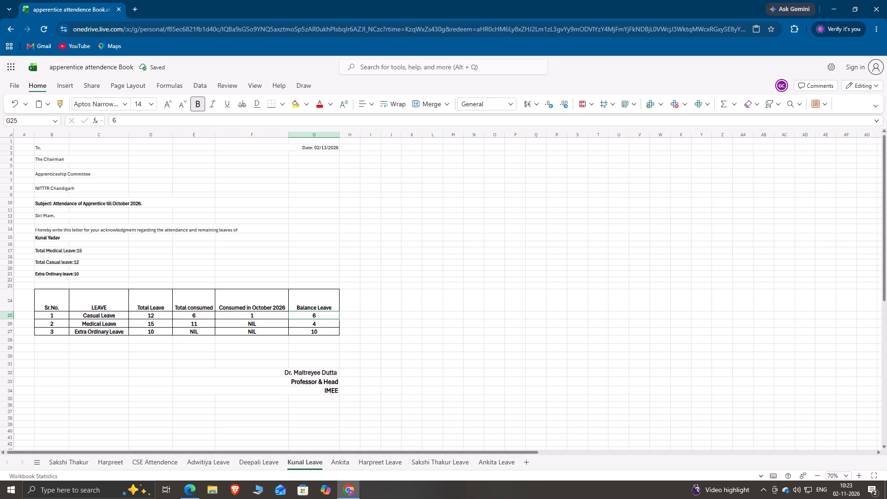
pyautogui.moveTo(128, 116); pyautogui.dragTo(99, 121)
pyautogui.press('BackSpace')
pyautogui.press('5')
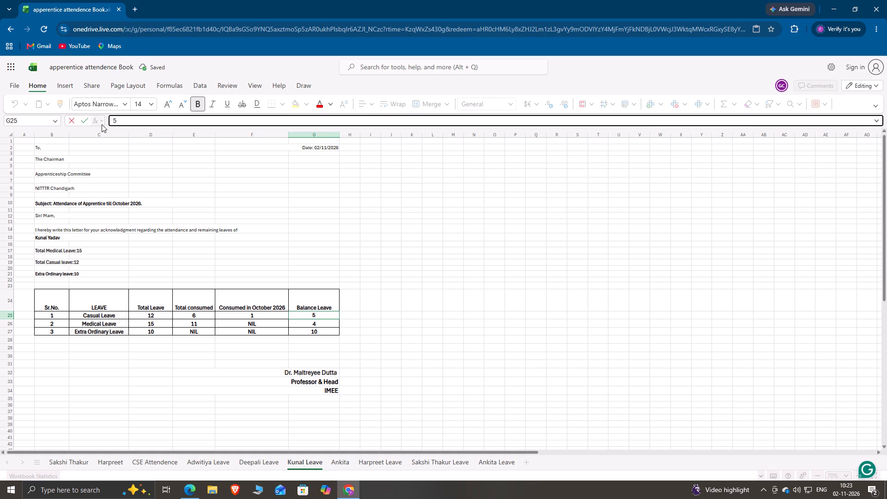
pyautogui.click(411, 262)
# Save the workbook with the updated Kunal Leave letter.
pyautogui.hotkey('ctrl', 's')
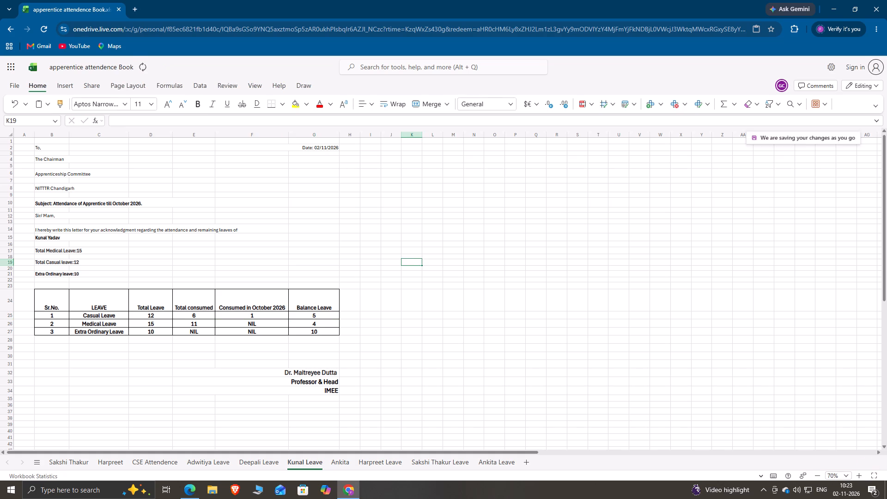
pyautogui.click(355, 226)
pyautogui.hotkey('ctrl', 's')
pyautogui.hotkey('ctrl', 's')
pyautogui.hotkey('ctrl', 's')
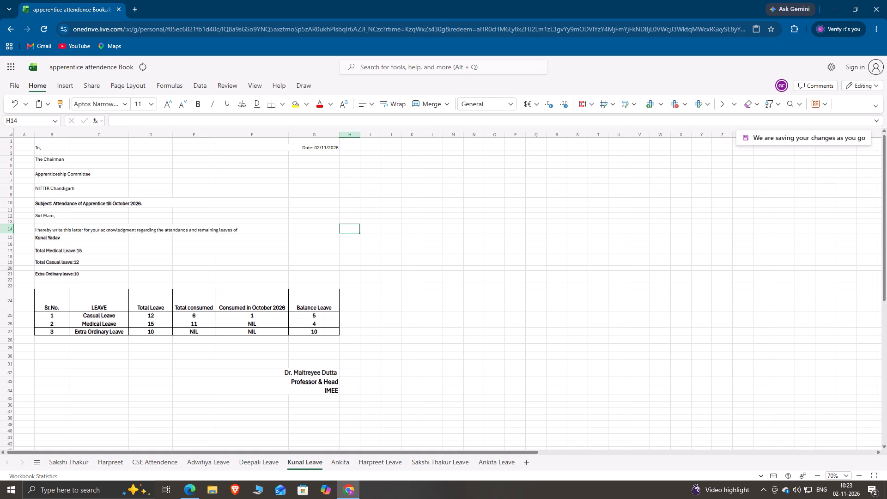
pyautogui.hotkey('ctrl', 's')
pyautogui.scroll(4, 355, 226)
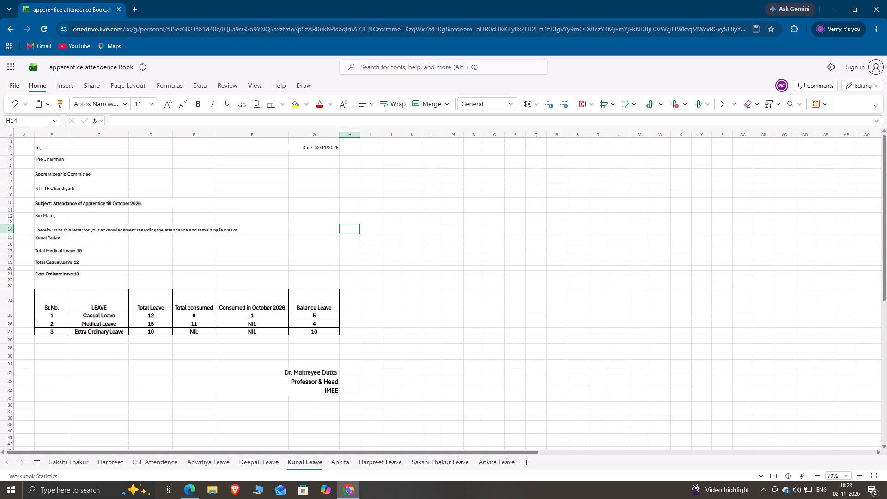
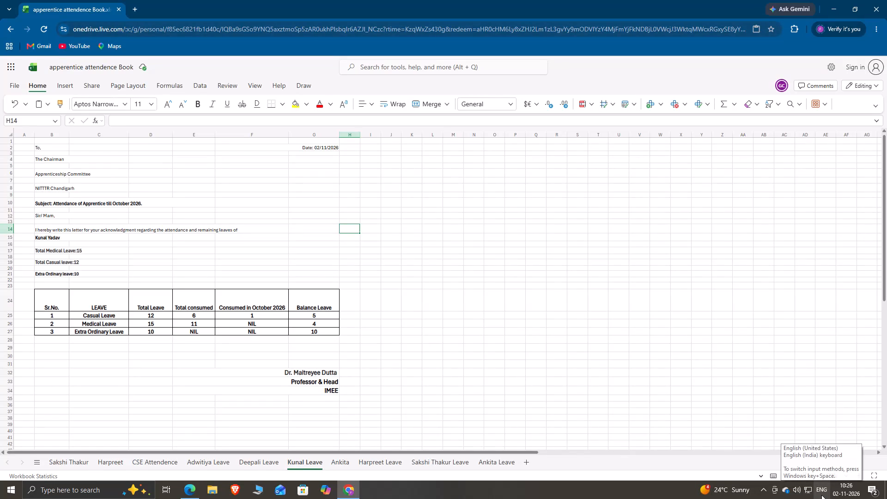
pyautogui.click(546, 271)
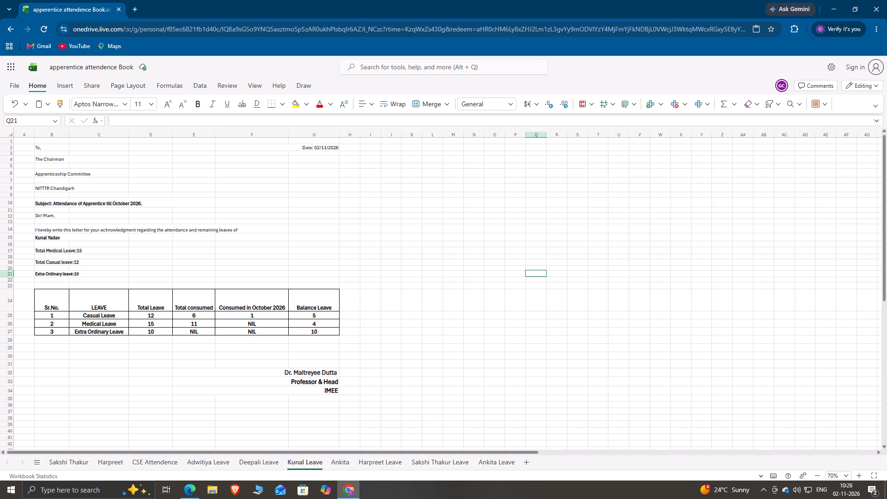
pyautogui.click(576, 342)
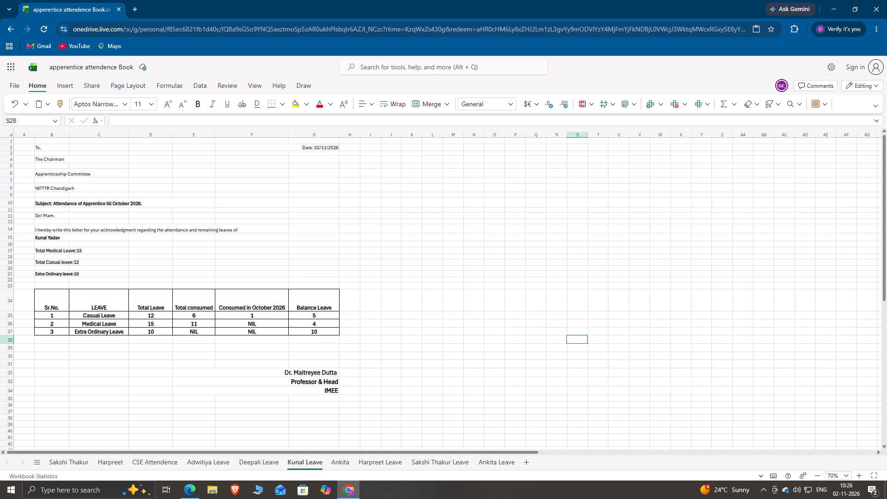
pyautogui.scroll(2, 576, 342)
# Set the total consumed Casual Leave to 7 in the Kunal Leave table and save the workbook.
pyautogui.click(196, 315)
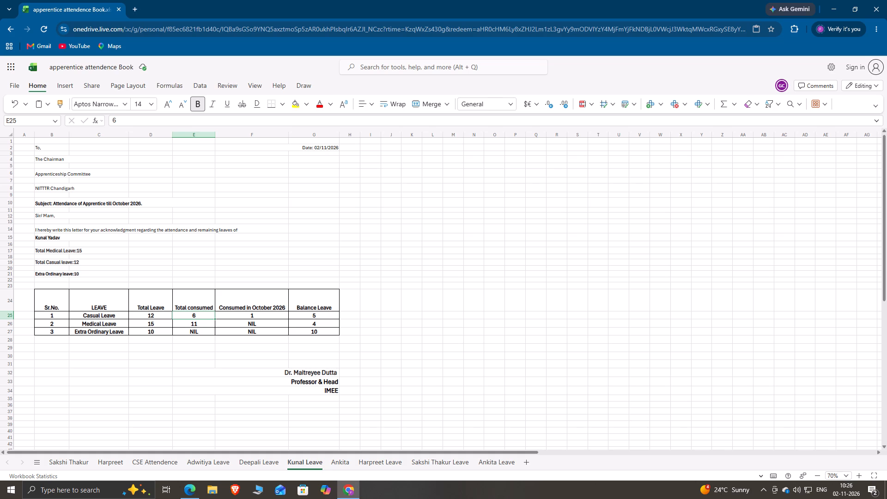
pyautogui.click(124, 119)
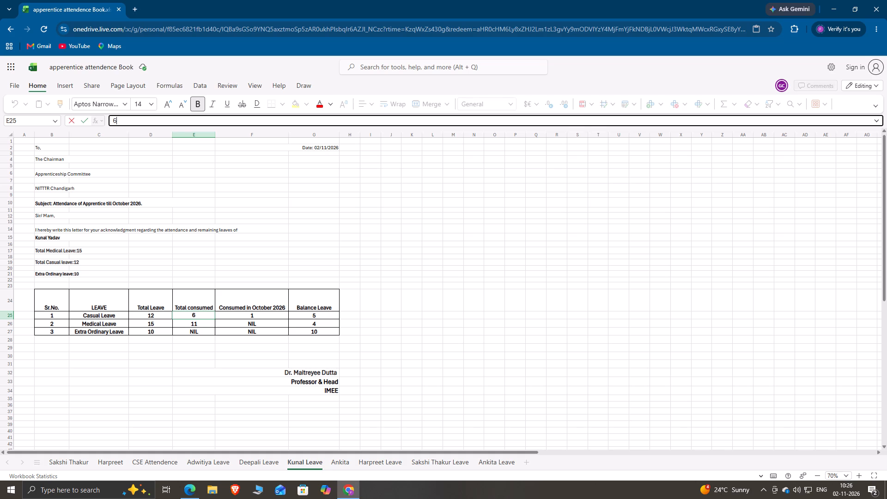
pyautogui.press('BackSpace')
pyautogui.press('7')
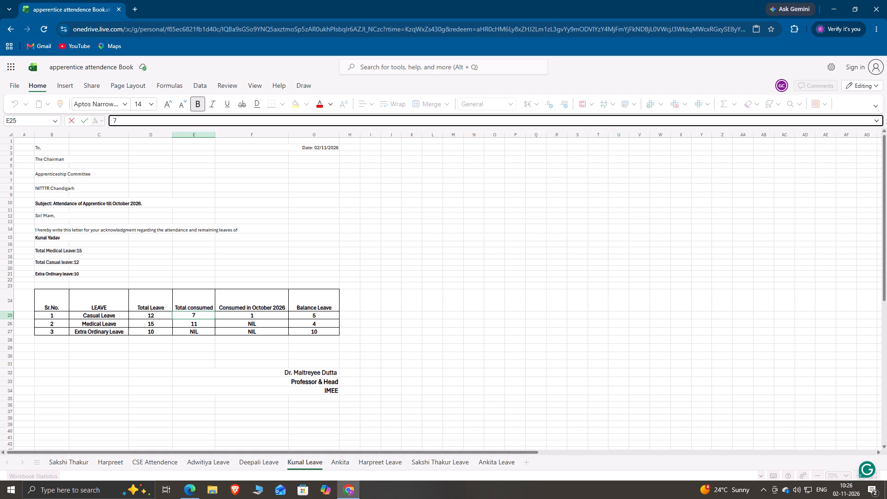
pyautogui.click(320, 231)
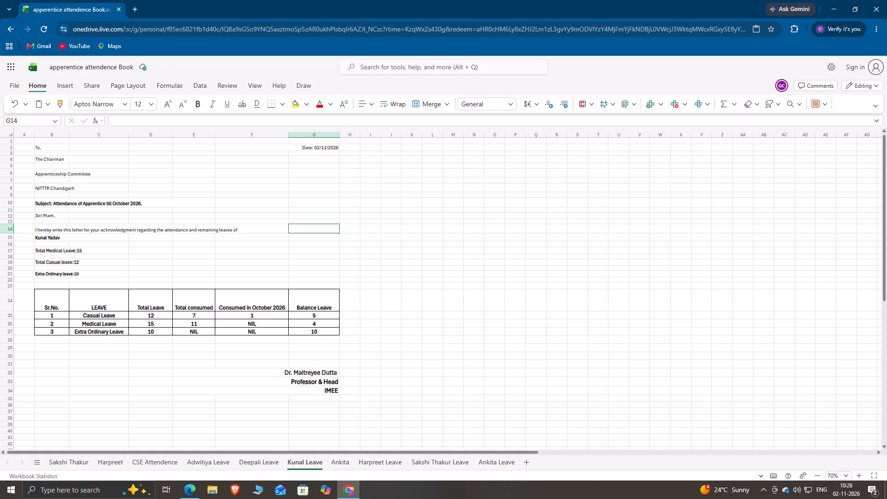
pyautogui.hotkey('ctrl', 's')
pyautogui.hotkey('ctrl', 's')
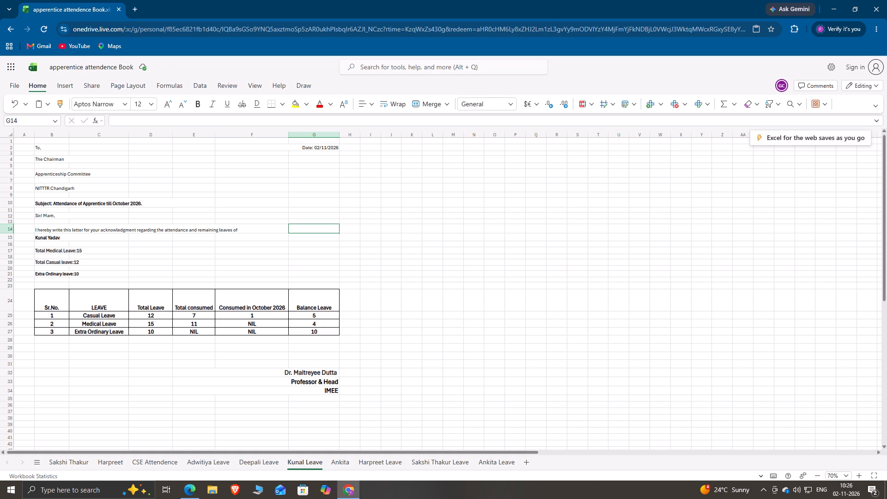
pyautogui.hotkey('ctrl', 's')
pyautogui.hotkey('ctrl', 's')
# Look over the Adwitiya Leave letter, check the Medical and Extra Ordinary Leave figures on the Kunal Leave sheet, and save.
pyautogui.click(203, 466)
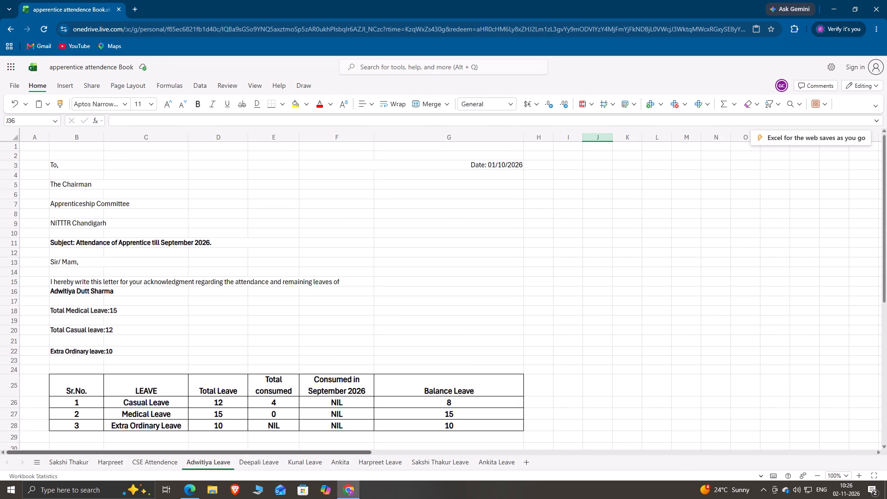
pyautogui.scroll(-1, 224, 344)
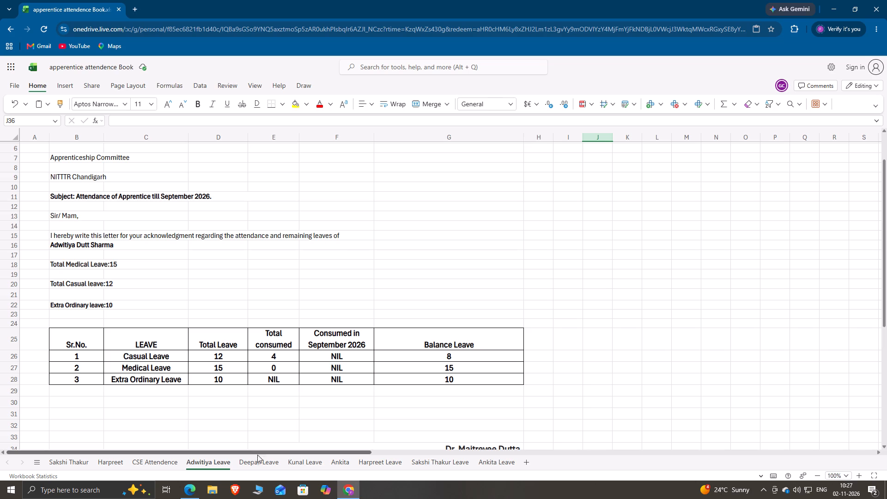
pyautogui.click(305, 462)
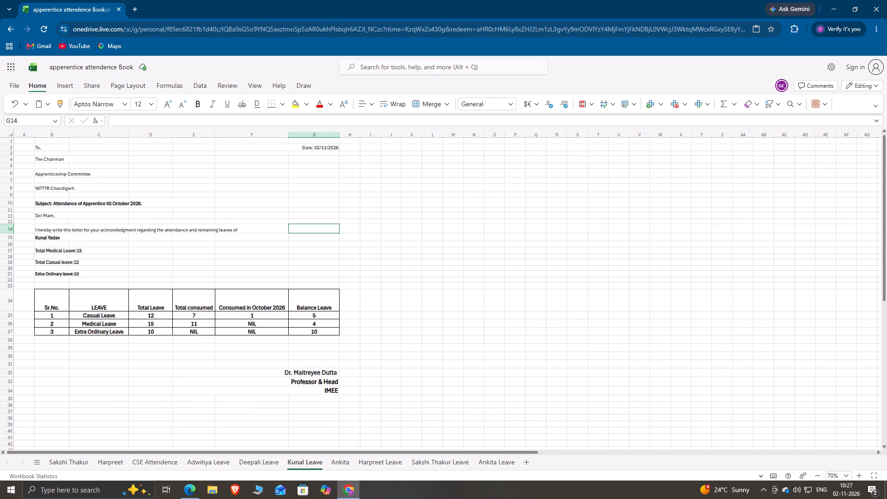
pyautogui.click(201, 335)
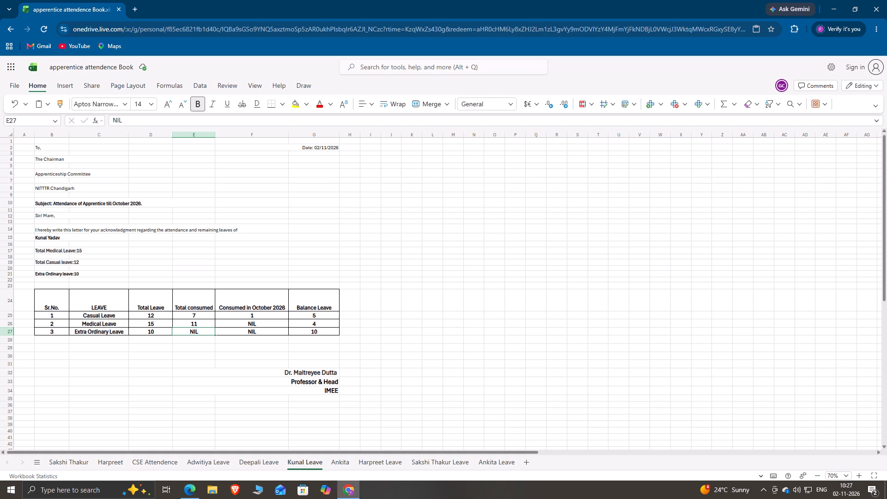
pyautogui.click(198, 324)
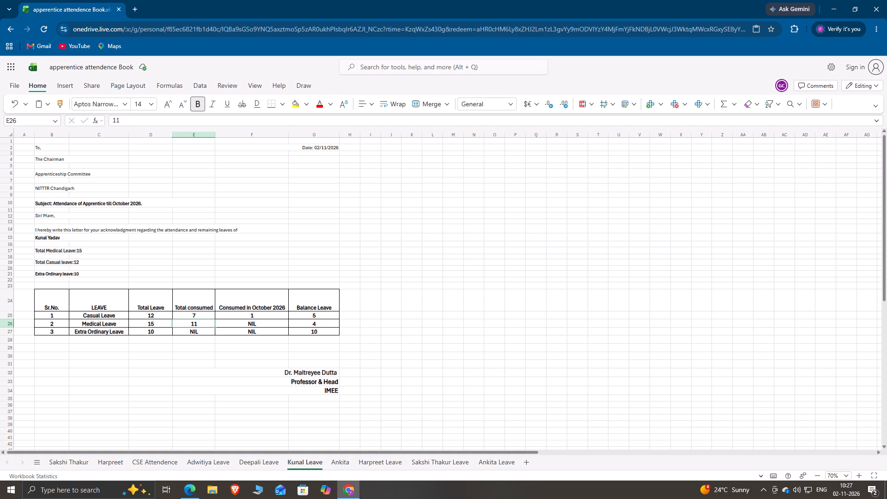
pyautogui.click(239, 323)
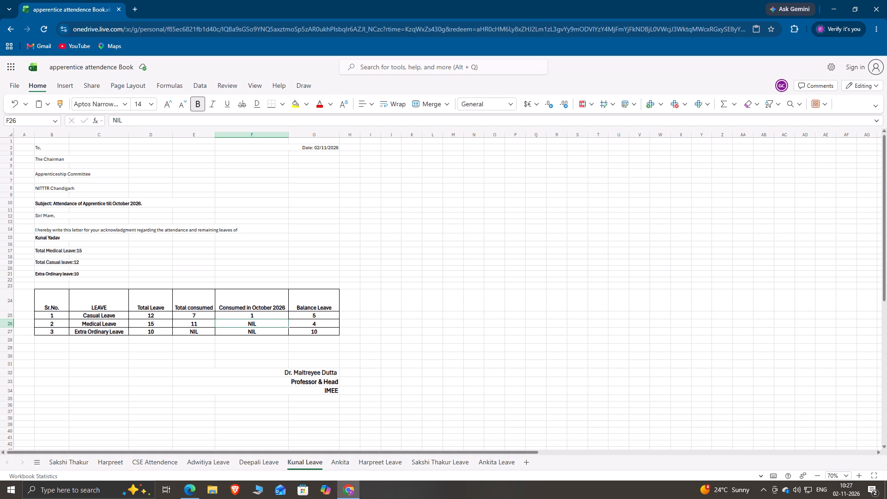
pyautogui.hotkey('ctrl', 's')
pyautogui.hotkey('ctrl', 's')
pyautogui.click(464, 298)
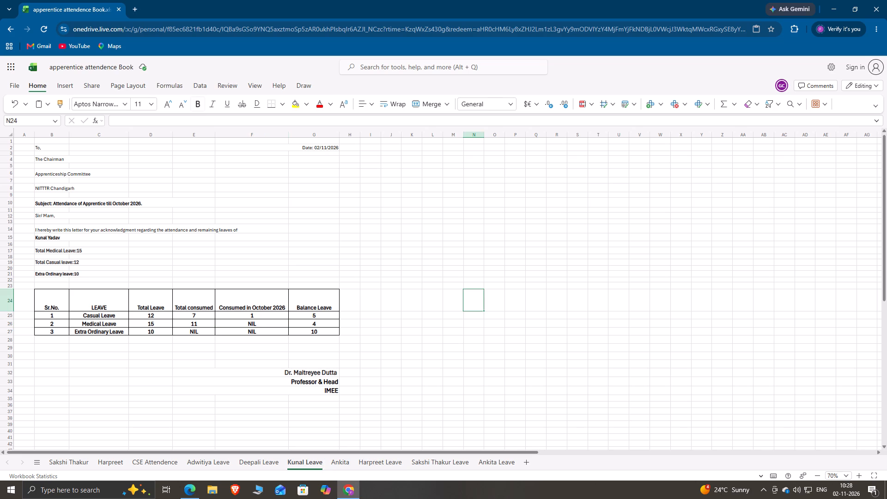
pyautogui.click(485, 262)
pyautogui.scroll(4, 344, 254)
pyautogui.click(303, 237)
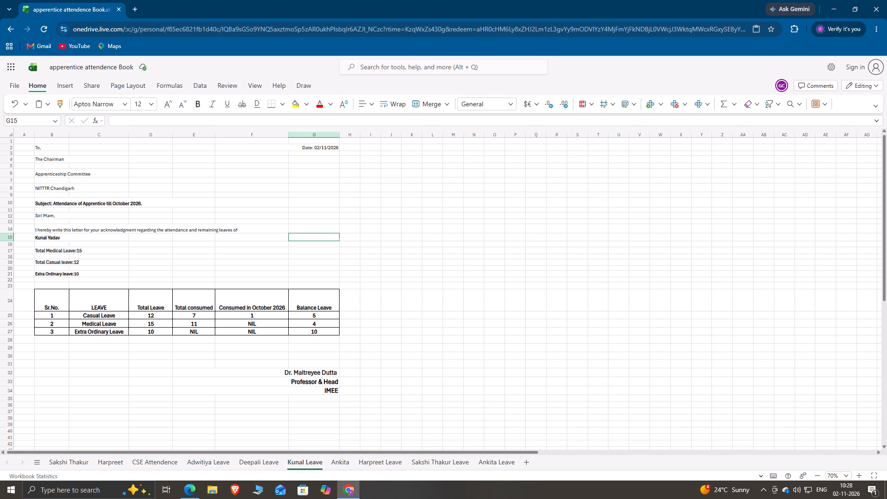
# On the Adwitiya Leave sheet, change the letter date to 02/11/2026.
pyautogui.click(208, 462)
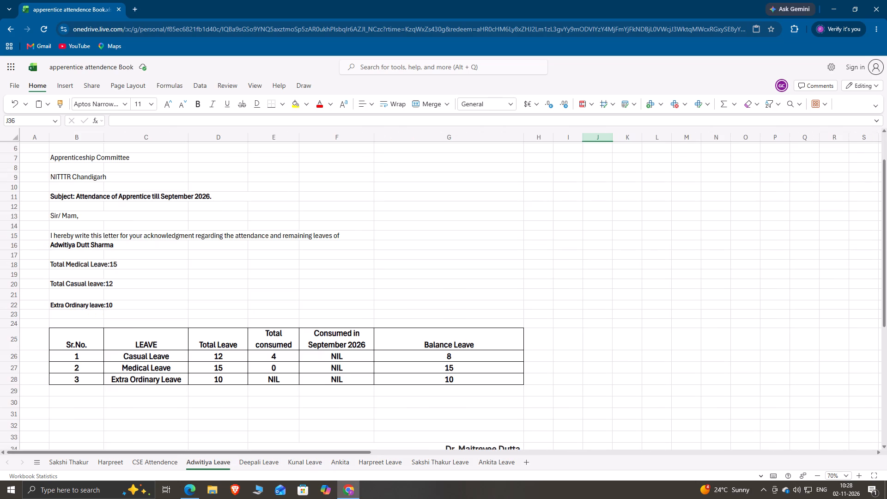
pyautogui.keyDown('ctrl'); pyautogui.scroll(-1, 220, 371); pyautogui.keyUp('ctrl')
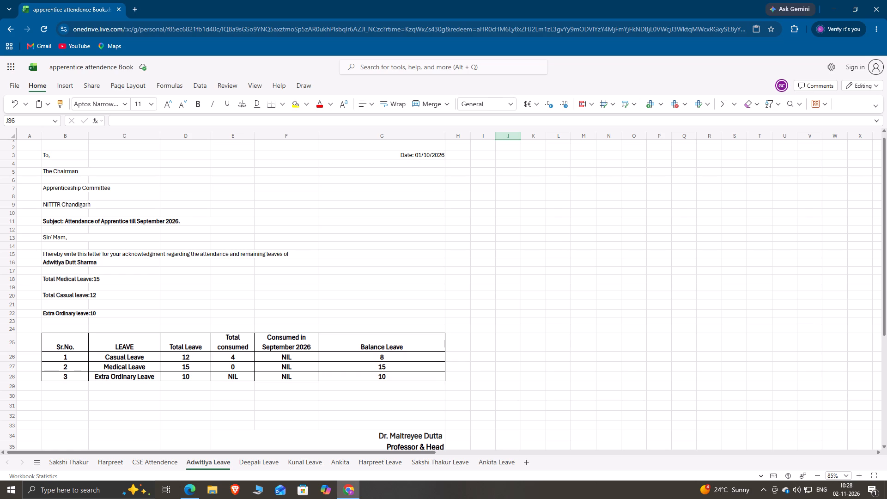
pyautogui.click(426, 159)
pyautogui.click(144, 121)
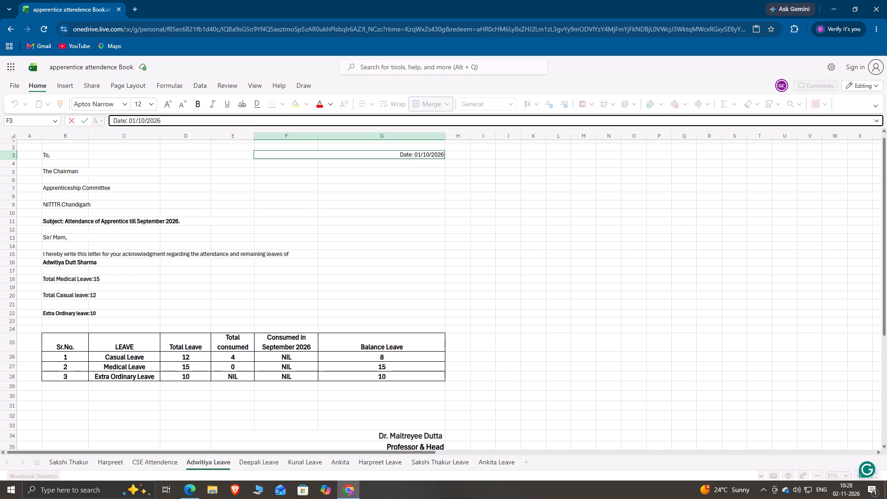
pyautogui.press('BackSpace')
pyautogui.press('1')
pyautogui.press('Left')
pyautogui.press('Left')
pyautogui.press('Left')
pyautogui.press('Left')
pyautogui.press('Right')
pyautogui.press('BackSpace')
pyautogui.press('2')
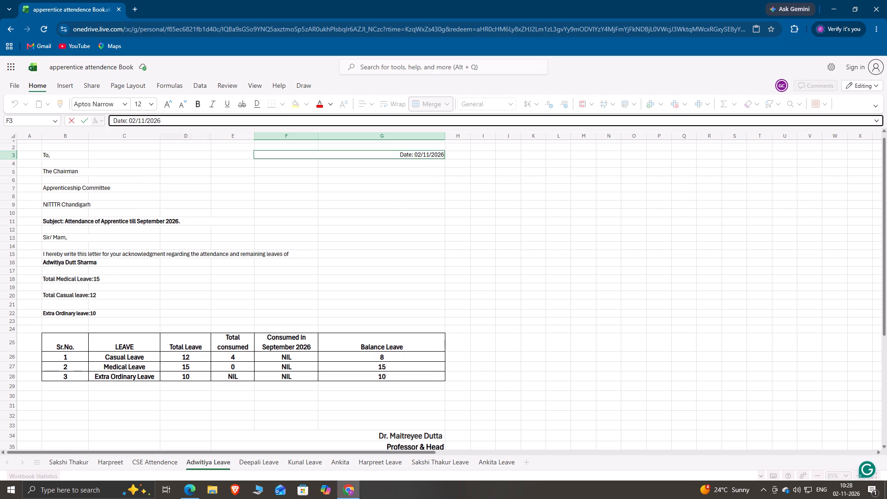
pyautogui.click(184, 193)
# Update the month in the Adwitiya letter's subject line so it reads "Attendance of Apprentice till October 2026.".
pyautogui.click(151, 225)
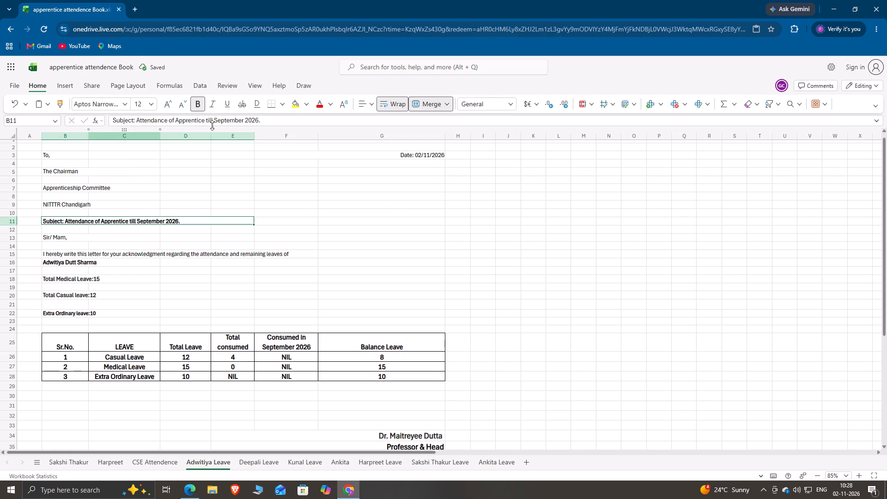
pyautogui.moveTo(243, 122); pyautogui.dragTo(215, 120)
pyautogui.press('BackSpace')
pyautogui.write('October')
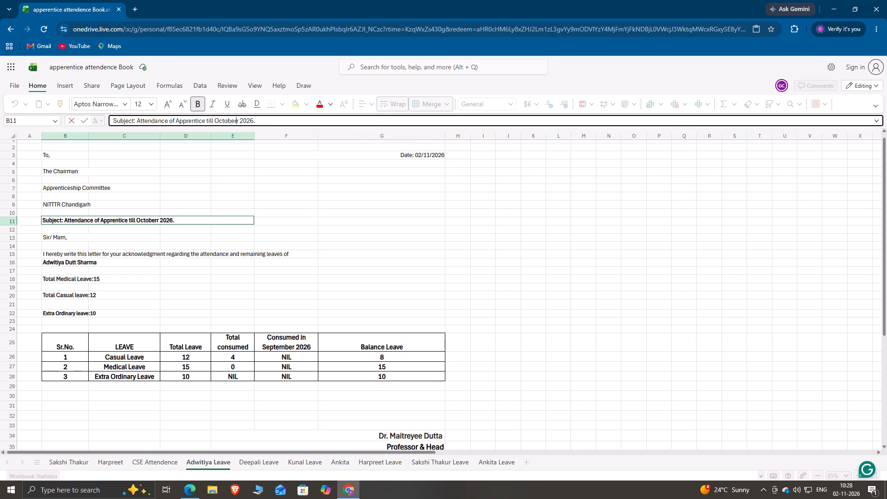
pyautogui.press('Right')
pyautogui.press('BackSpace')
pyautogui.click(317, 201)
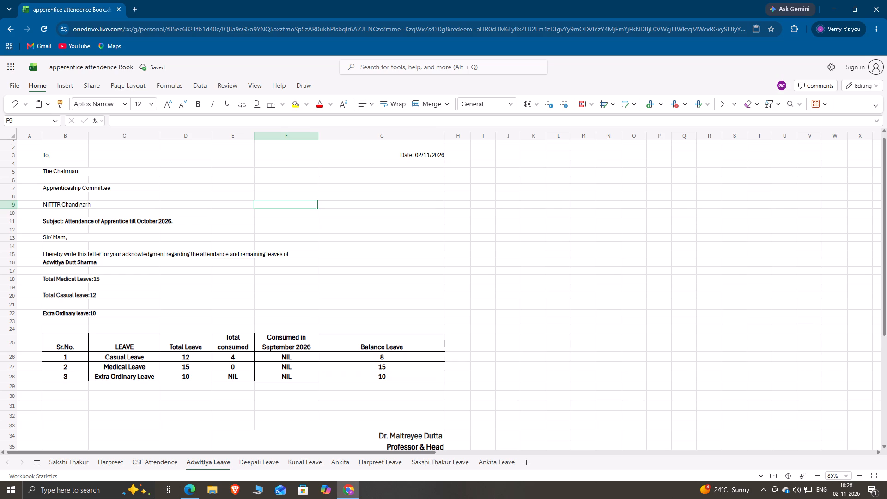
# Check Adwitiya's casual leave figures in the letter against the October entries in Adwitiya's row of the CSE Attendence sheet.
pyautogui.click(140, 357)
pyautogui.click(183, 357)
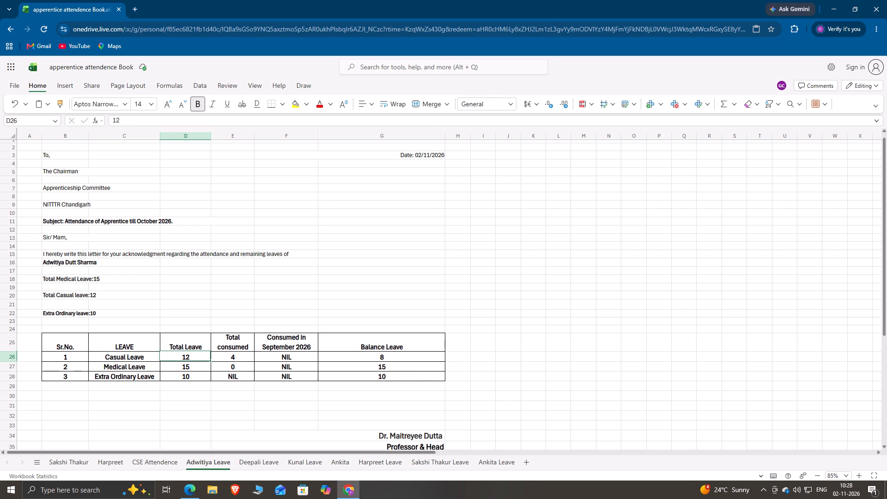
pyautogui.click(231, 357)
pyautogui.click(126, 121)
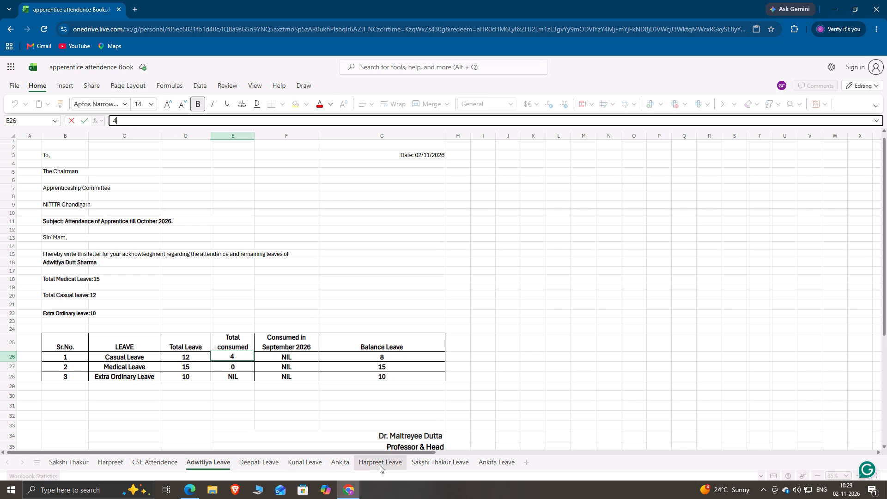
pyautogui.click(138, 463)
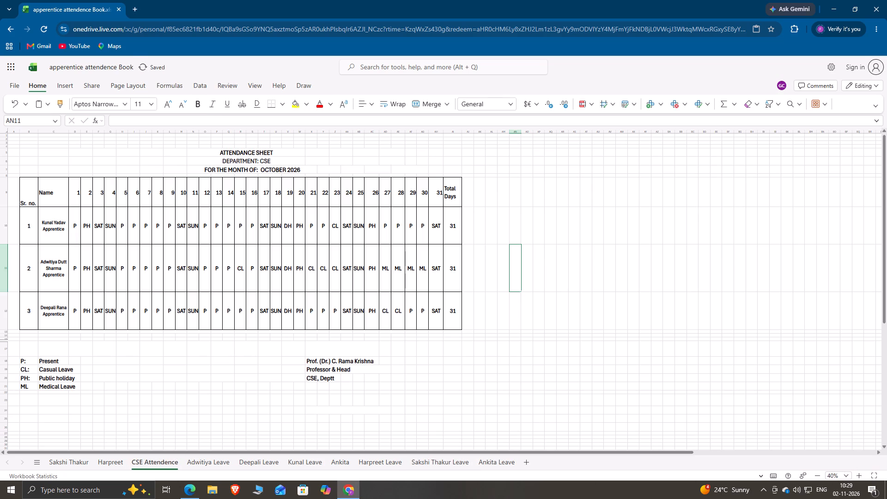
pyautogui.scroll(4, 219, 363)
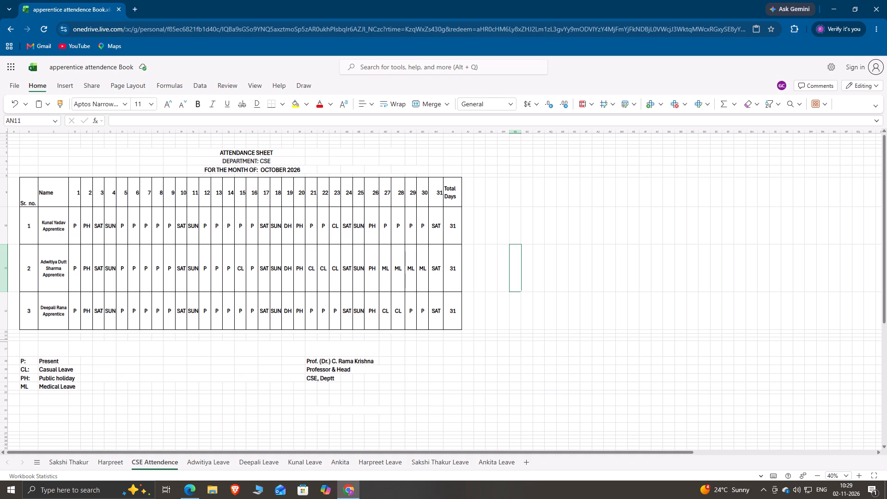
pyautogui.click(237, 274)
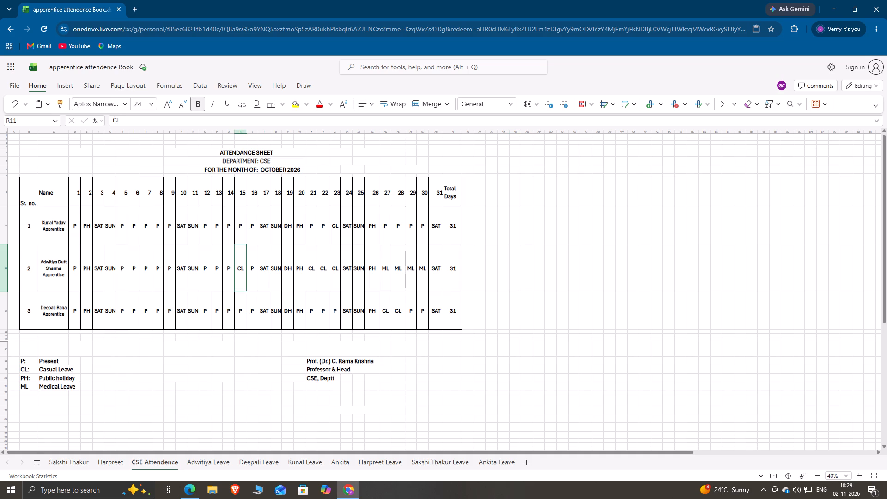
pyautogui.click(239, 273)
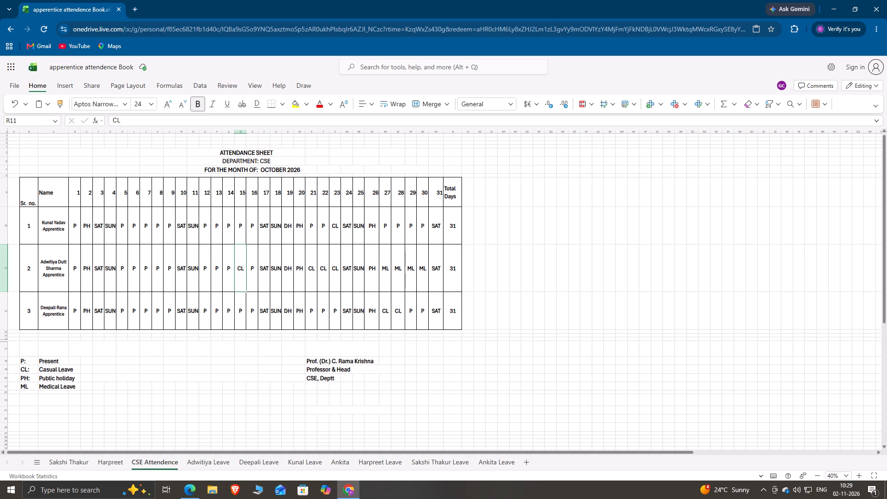
pyautogui.click(227, 275)
pyautogui.click(240, 274)
pyautogui.click(254, 274)
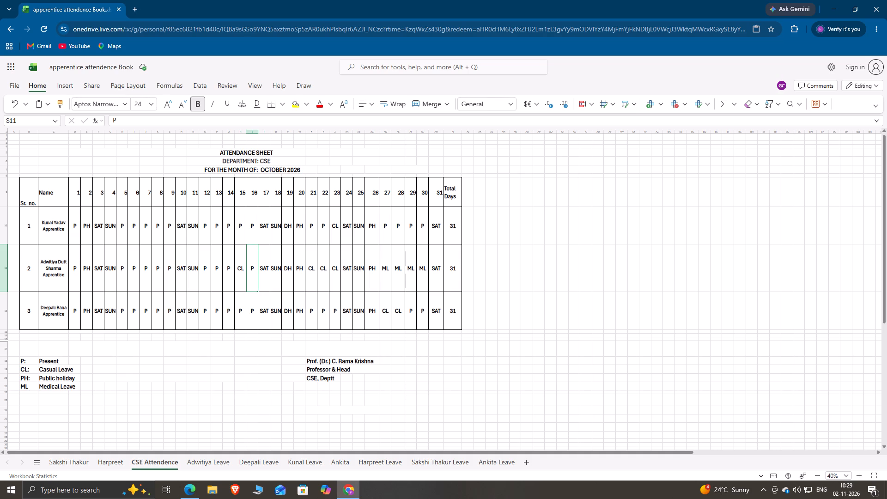
# On the Adwitiya Leave sheet, set the total consumed for Casual Leave to 8.
pyautogui.click(218, 461)
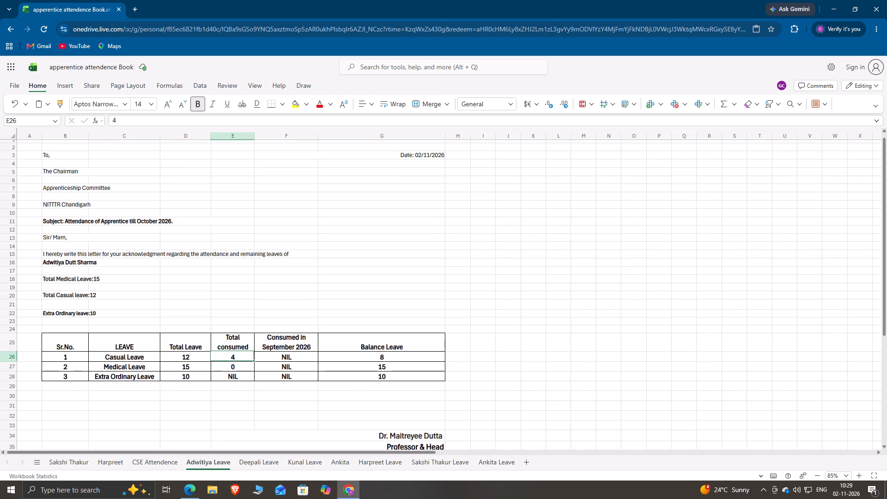
pyautogui.click(126, 118)
pyautogui.press('BackSpace')
pyautogui.press('8')
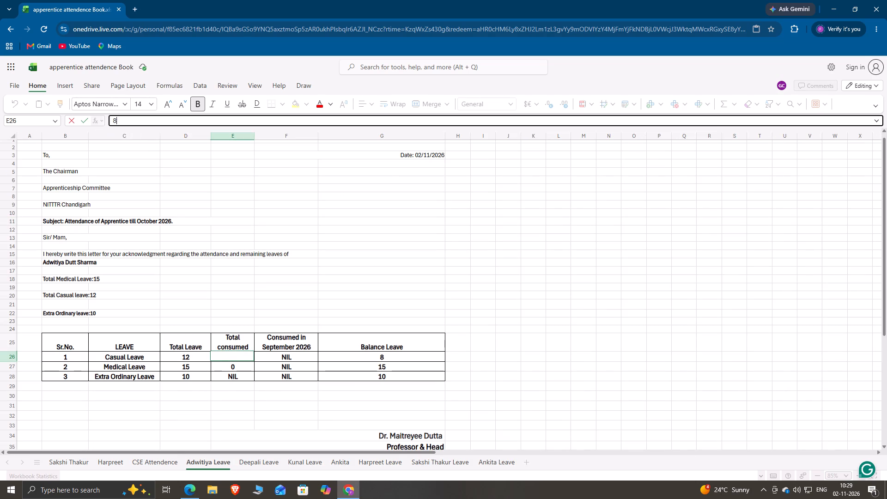
pyautogui.click(290, 362)
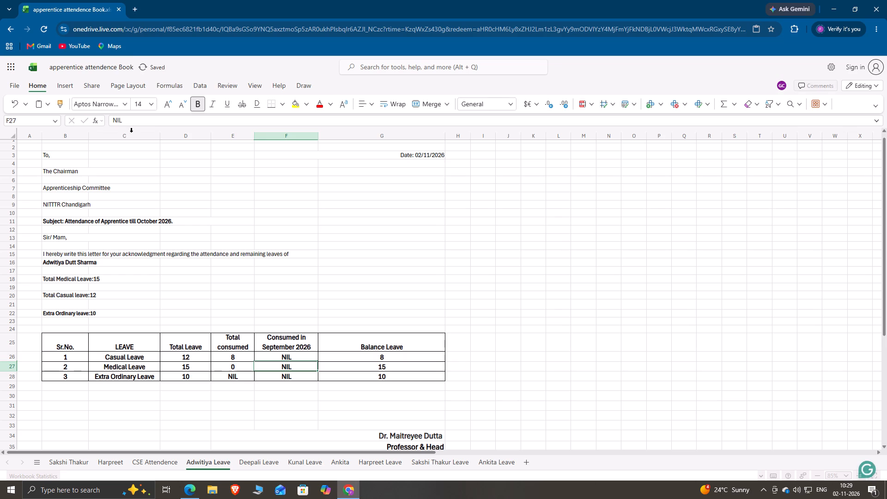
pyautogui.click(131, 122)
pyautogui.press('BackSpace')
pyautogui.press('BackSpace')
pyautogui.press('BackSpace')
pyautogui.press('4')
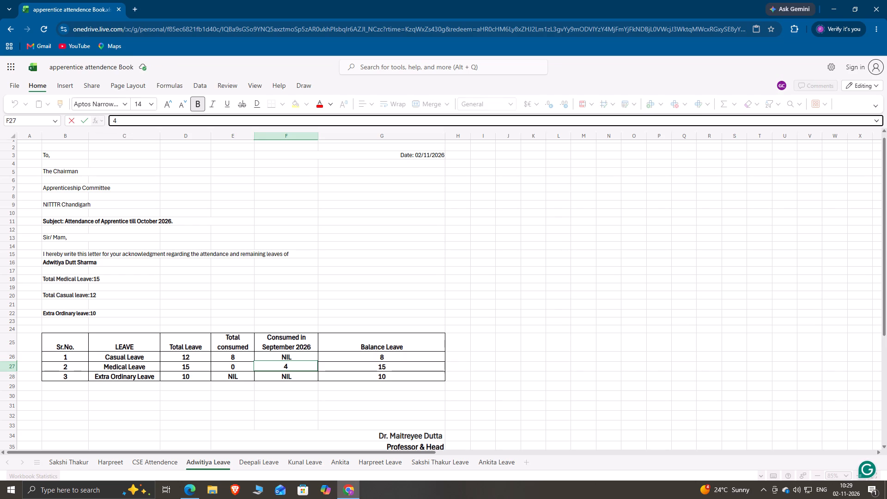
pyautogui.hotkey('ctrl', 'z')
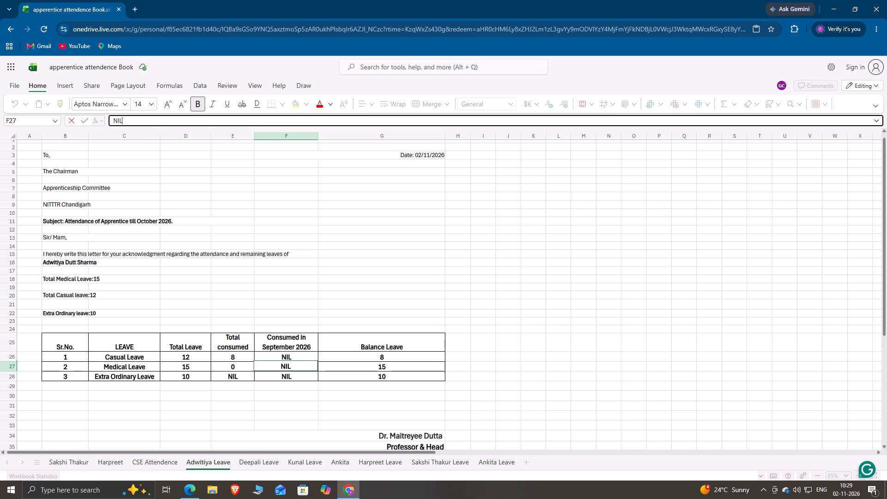
# In Adwitiya's Casual Leave row, set the leave consumed in the month to 4 and the balance leave to 4.
pyautogui.click(296, 356)
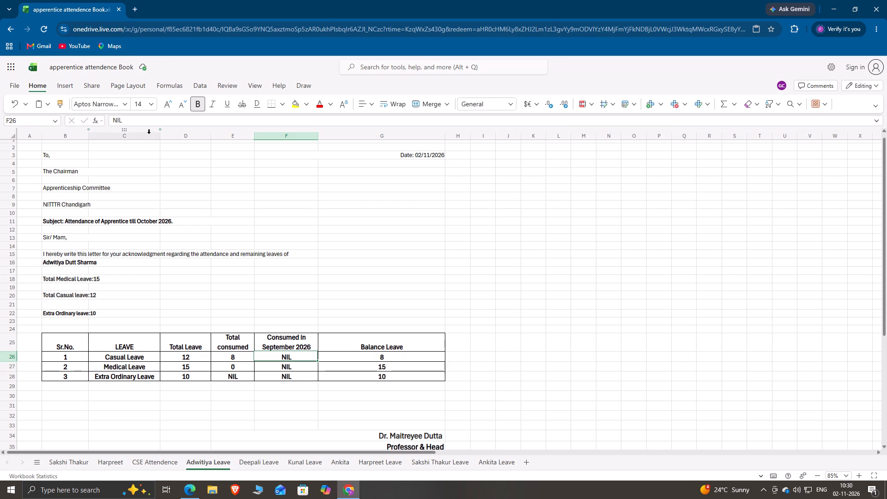
pyautogui.click(141, 122)
pyautogui.press('BackSpace')
pyautogui.press('BackSpace')
pyautogui.press('BackSpace')
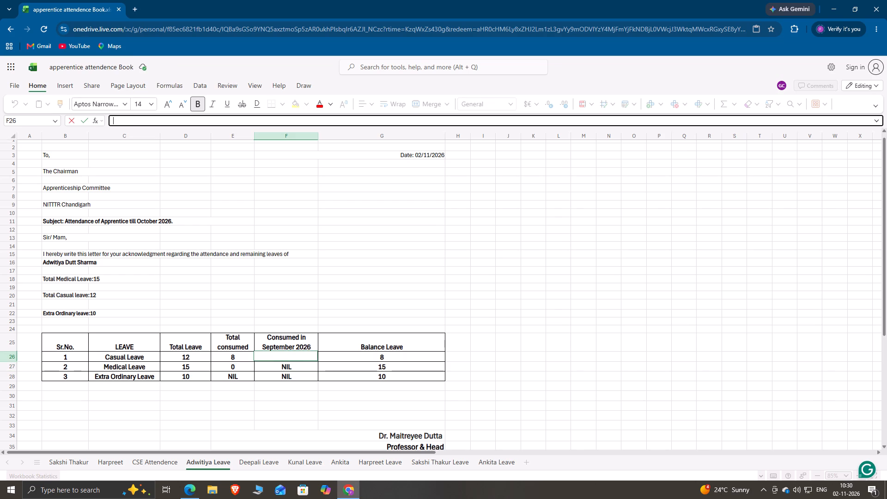
pyautogui.press('BackSpace')
pyautogui.press('4')
pyautogui.click(434, 239)
pyautogui.click(384, 357)
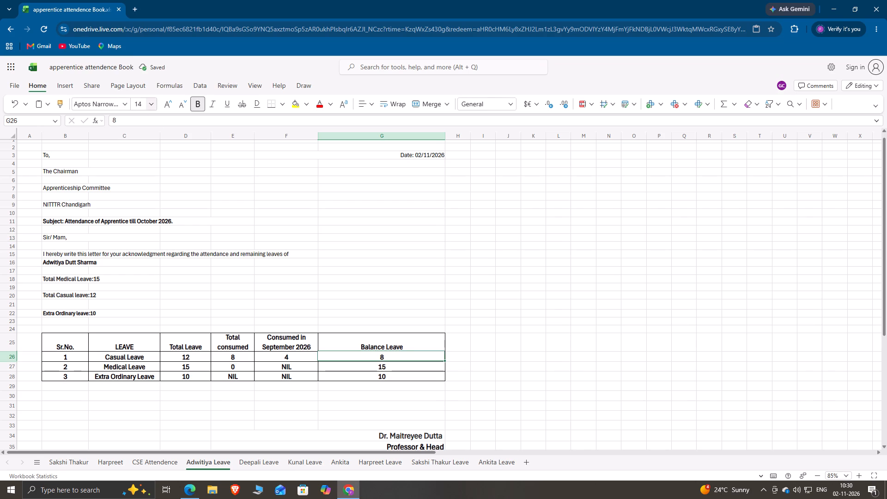
pyautogui.click(118, 120)
pyautogui.press('BackSpace')
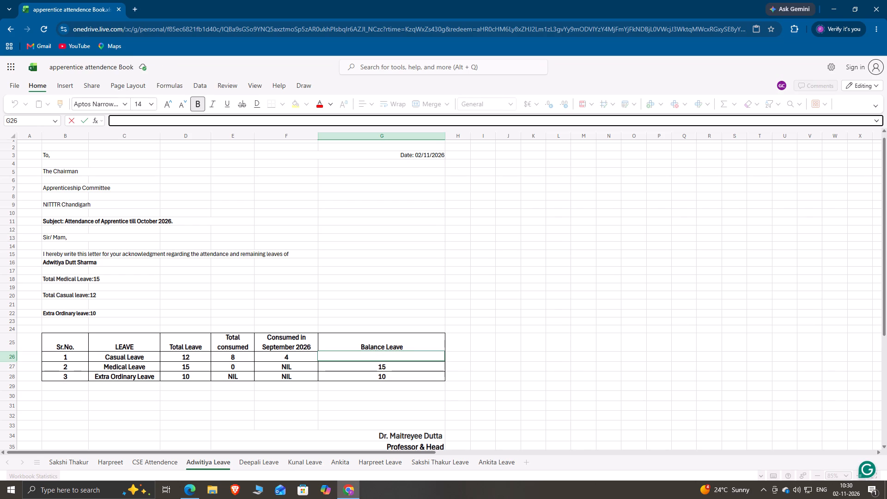
pyautogui.press('4')
pyautogui.click(306, 196)
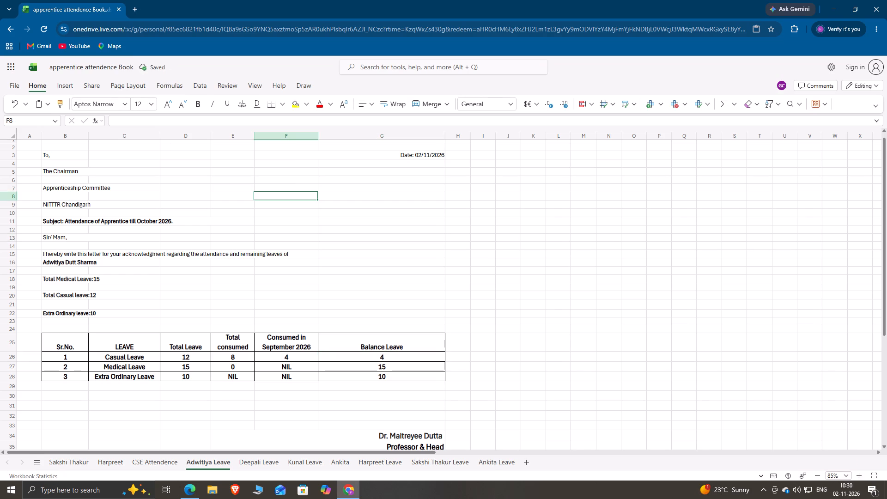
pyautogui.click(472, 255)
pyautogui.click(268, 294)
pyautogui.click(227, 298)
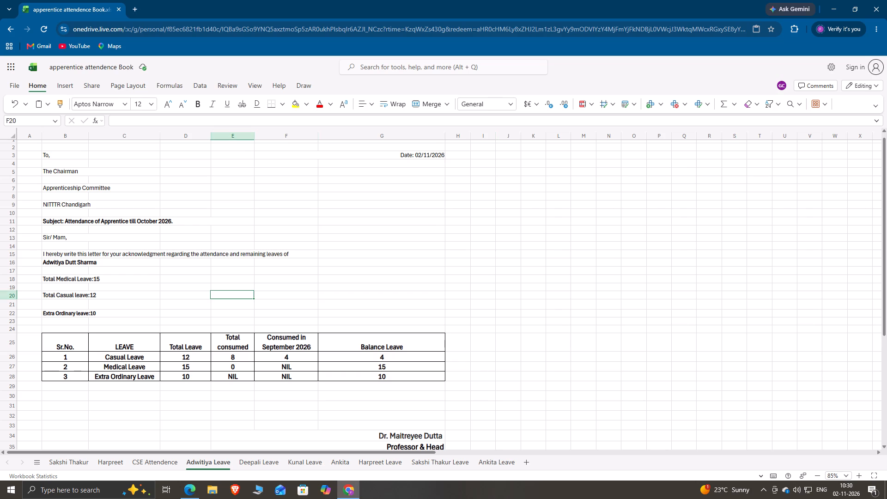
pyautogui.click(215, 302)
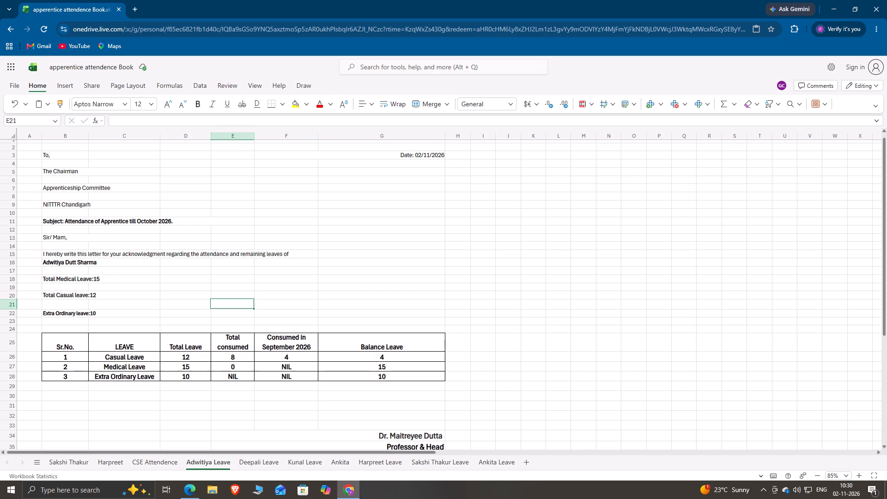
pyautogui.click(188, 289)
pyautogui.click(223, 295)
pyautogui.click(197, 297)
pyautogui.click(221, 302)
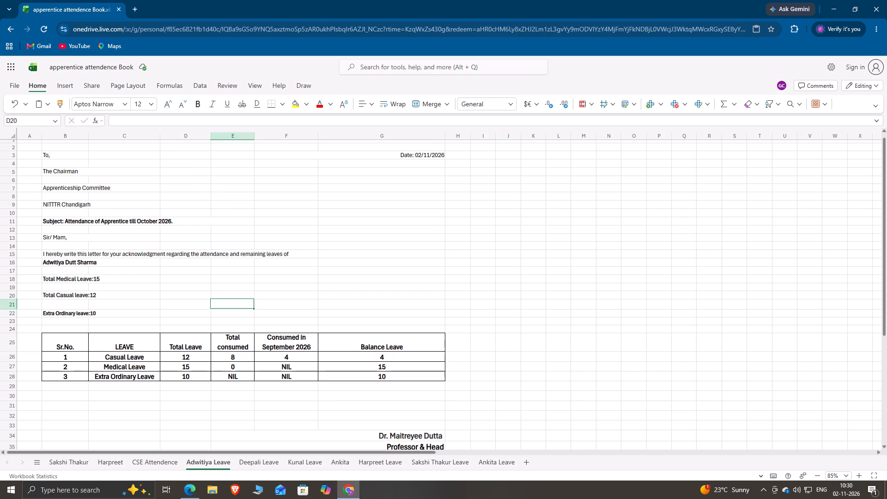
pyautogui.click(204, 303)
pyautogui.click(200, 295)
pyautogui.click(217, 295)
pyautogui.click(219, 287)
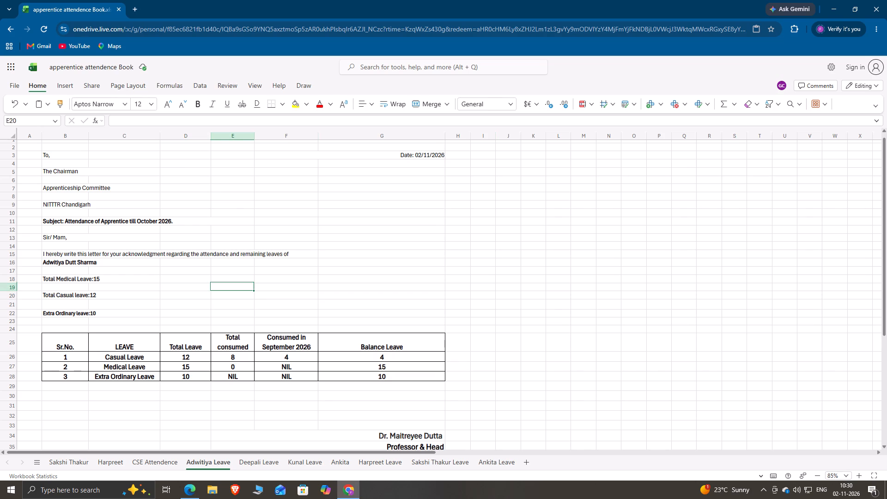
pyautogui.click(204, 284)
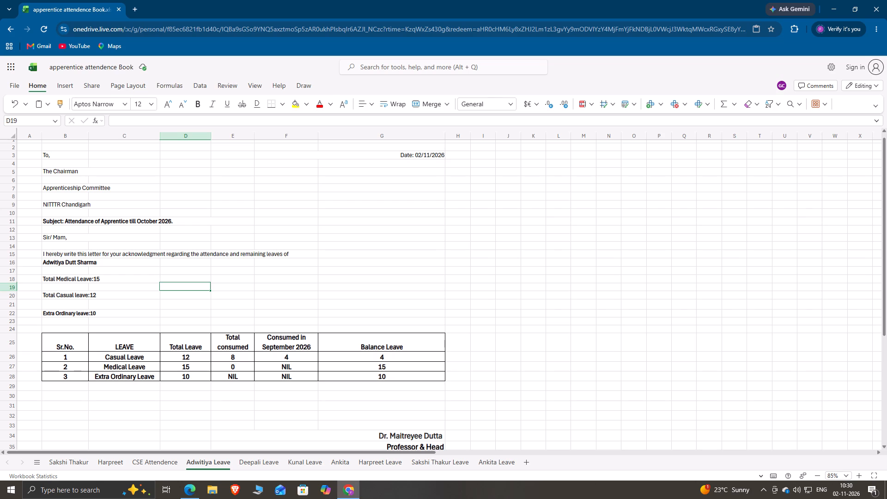
# Change the monthly column heading in Adwitiya's leave table to "Consumed in October 2026".
pyautogui.click(233, 358)
pyautogui.click(293, 356)
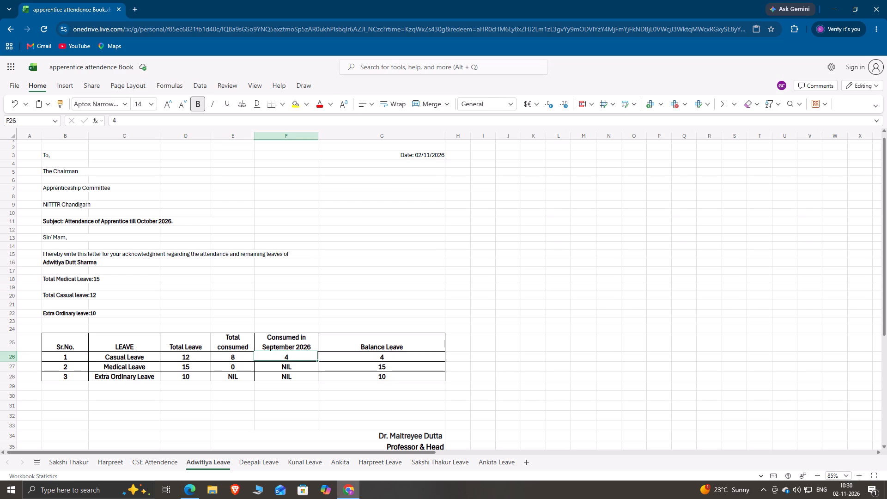
pyautogui.click(296, 346)
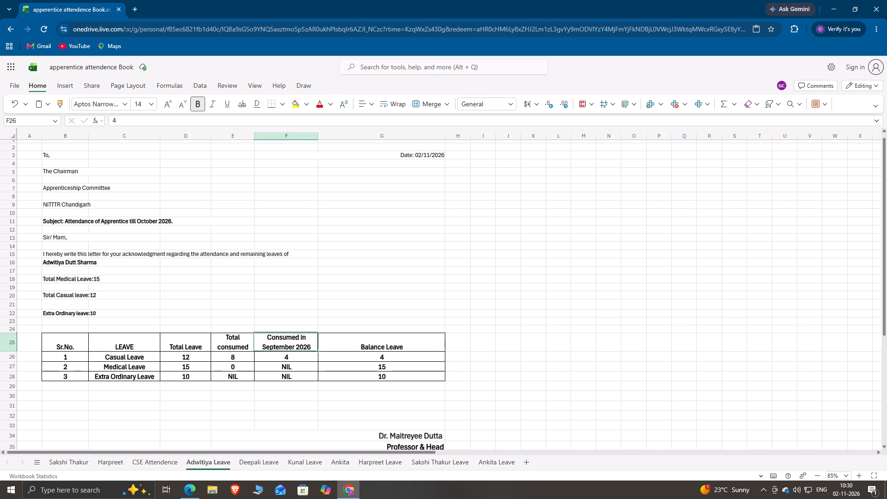
pyautogui.moveTo(181, 119); pyautogui.dragTo(158, 120)
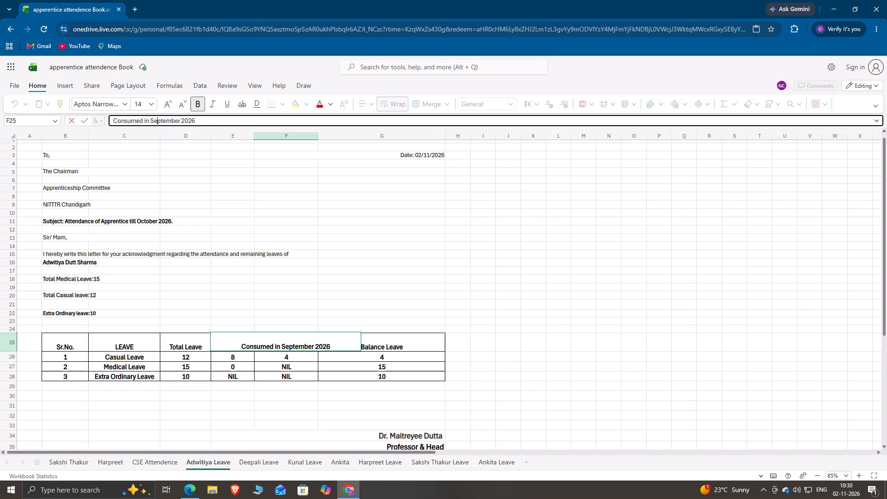
pyautogui.moveTo(158, 120); pyautogui.dragTo(154, 121)
pyautogui.click(180, 122)
pyautogui.moveTo(180, 122); pyautogui.dragTo(164, 122)
pyautogui.press('BackSpace')
pyautogui.write('October')
pyautogui.press('space')
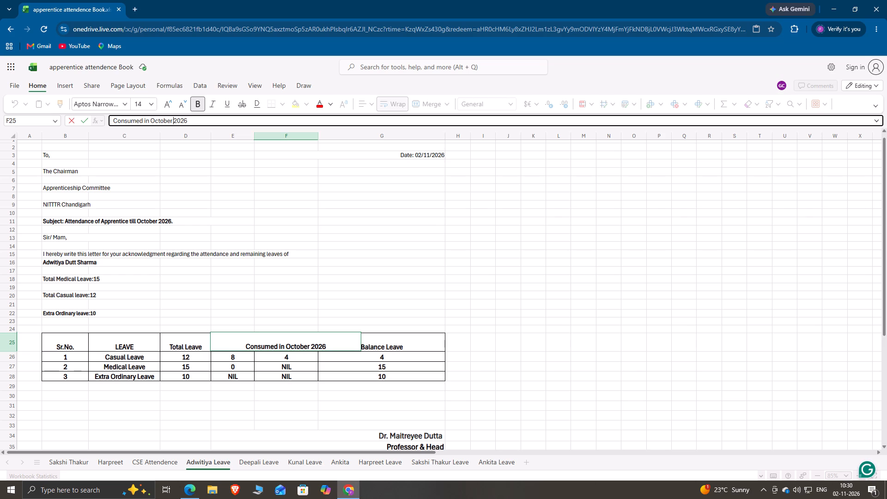
pyautogui.click(192, 152)
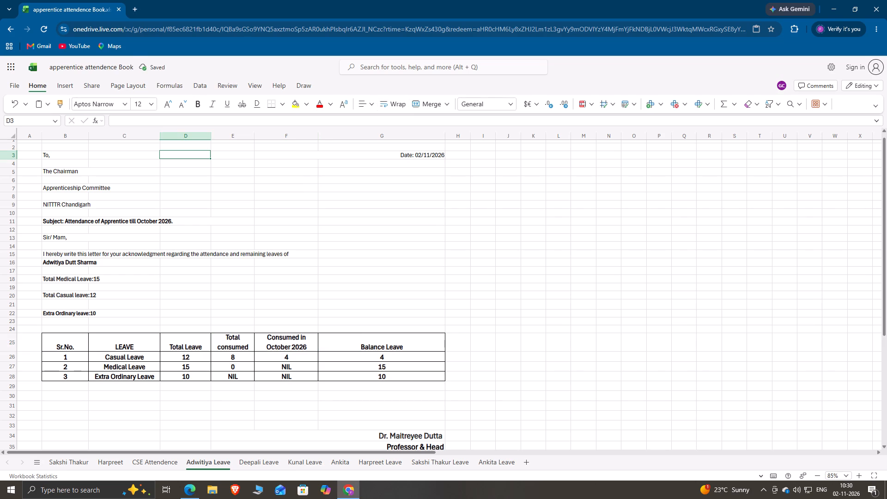
# In Adwitiya's Medical Leave row, set both the total consumed and the leave consumed in October 2026 to 4.
pyautogui.click(310, 406)
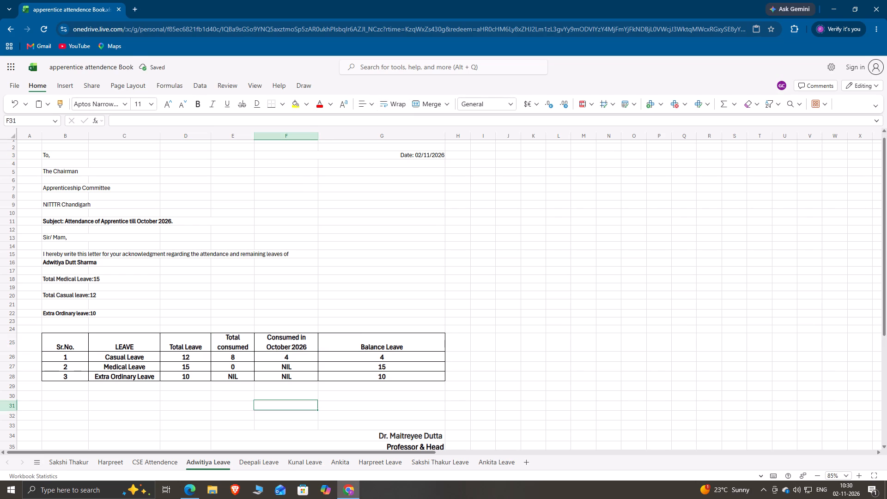
pyautogui.click(380, 358)
pyautogui.click(394, 367)
pyautogui.click(243, 365)
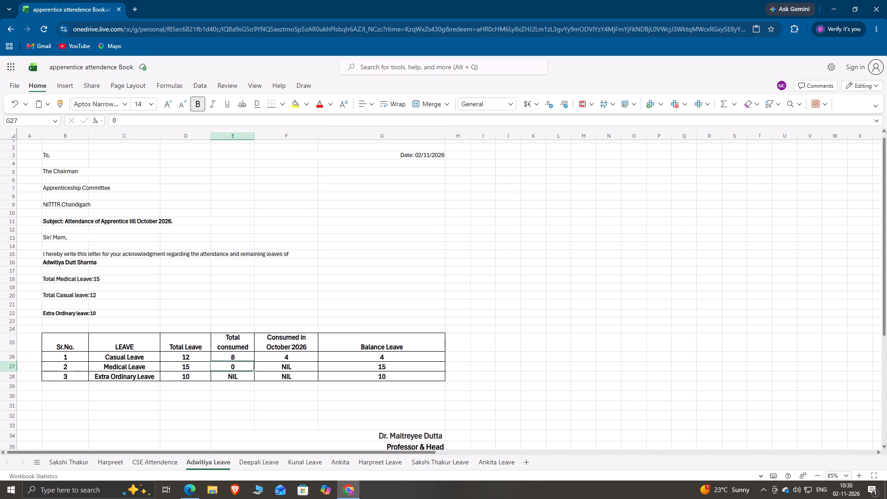
pyautogui.click(128, 119)
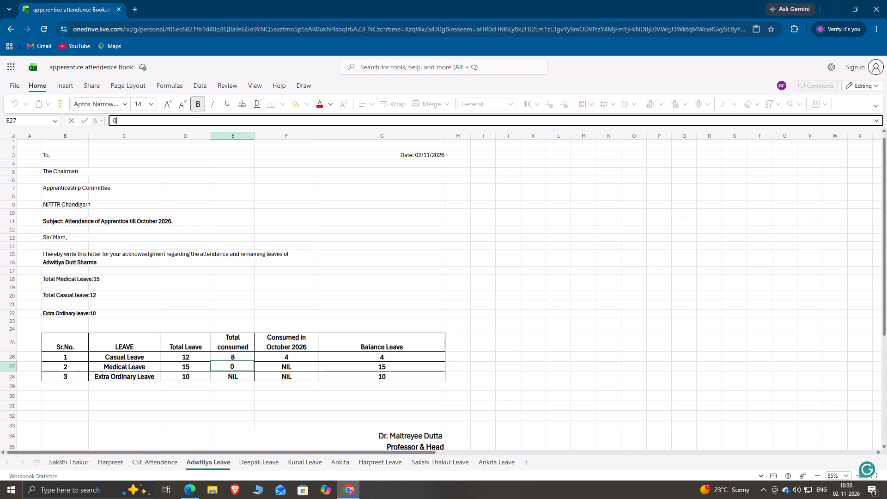
pyautogui.press('BackSpace')
pyautogui.press('4')
pyautogui.click(302, 366)
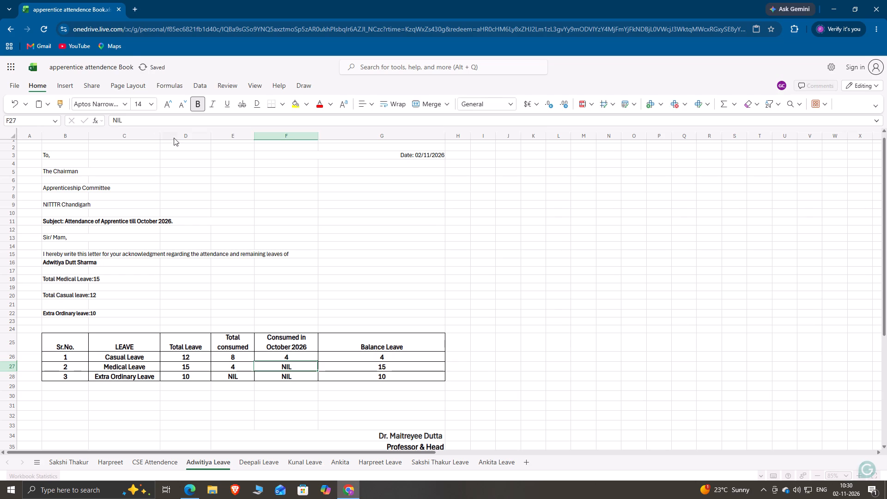
pyautogui.moveTo(141, 122); pyautogui.dragTo(92, 121)
pyautogui.press('BackSpace')
pyautogui.press('4')
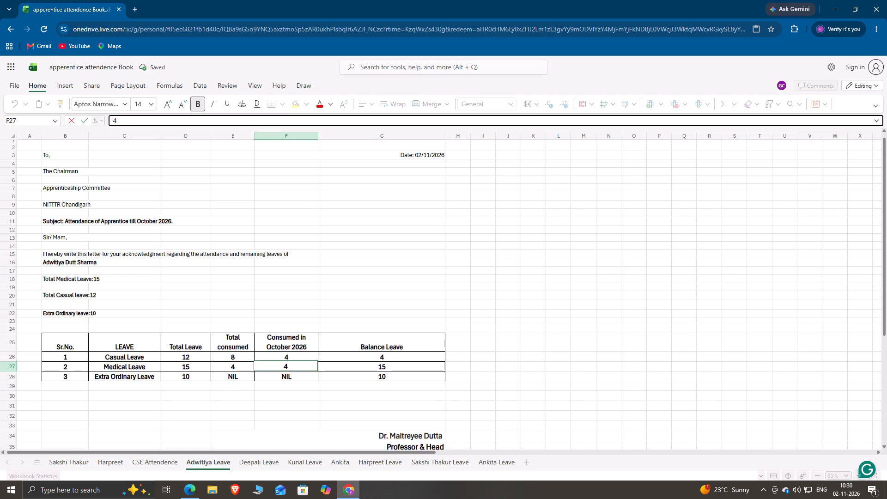
# Set the balance for Medical Leave in Adwitiya's letter to 11.
pyautogui.click(387, 366)
pyautogui.click(120, 113)
pyautogui.click(125, 119)
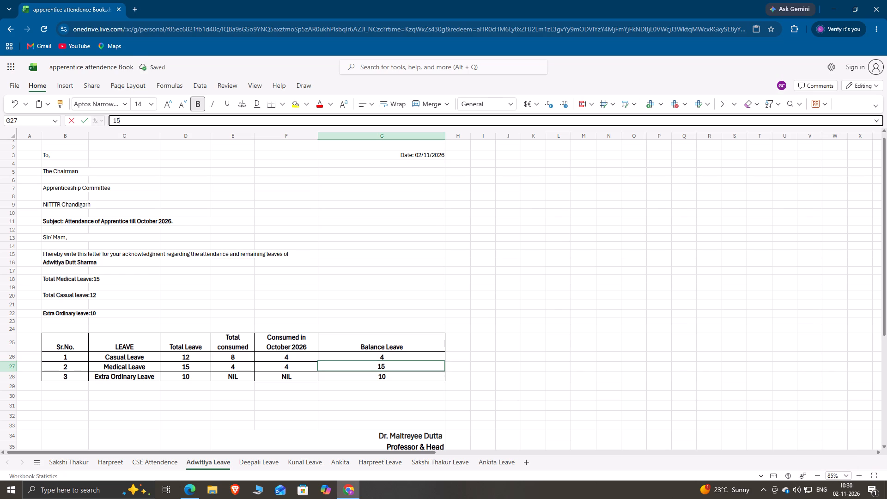
pyautogui.press('BackSpace')
pyautogui.press('1')
pyautogui.click(377, 237)
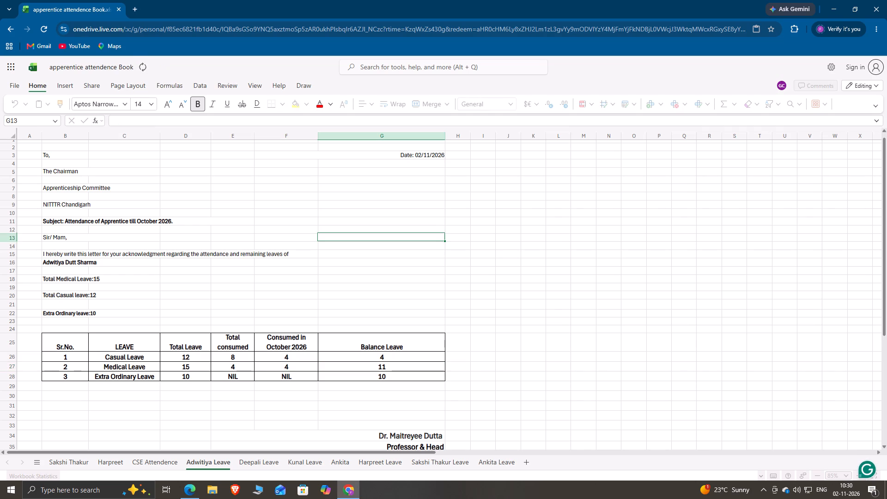
# Save the workbook with Adwitiya's updated leave letter.
pyautogui.hotkey('ctrl', 's')
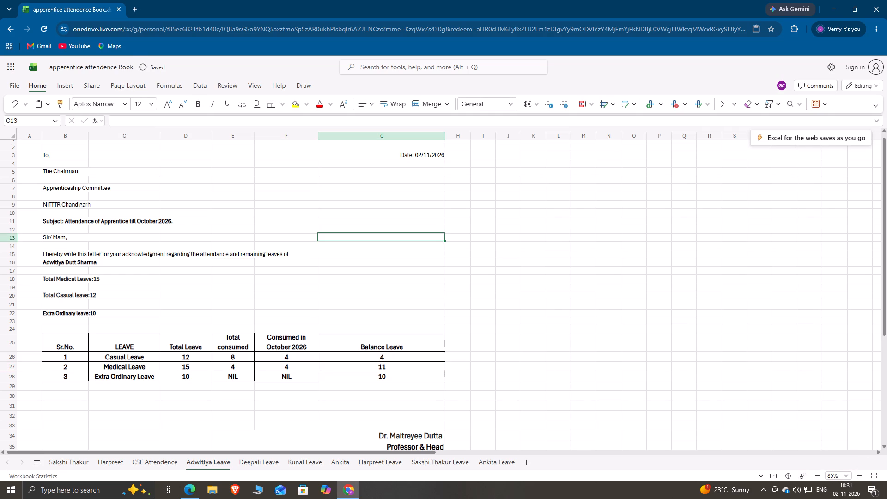
pyautogui.click(318, 192)
pyautogui.hotkey('ctrl', 's')
pyautogui.hotkey('ctrl', 's')
pyautogui.hotkey('ctrl', 's')
pyautogui.hotkey('ctrl', 's')
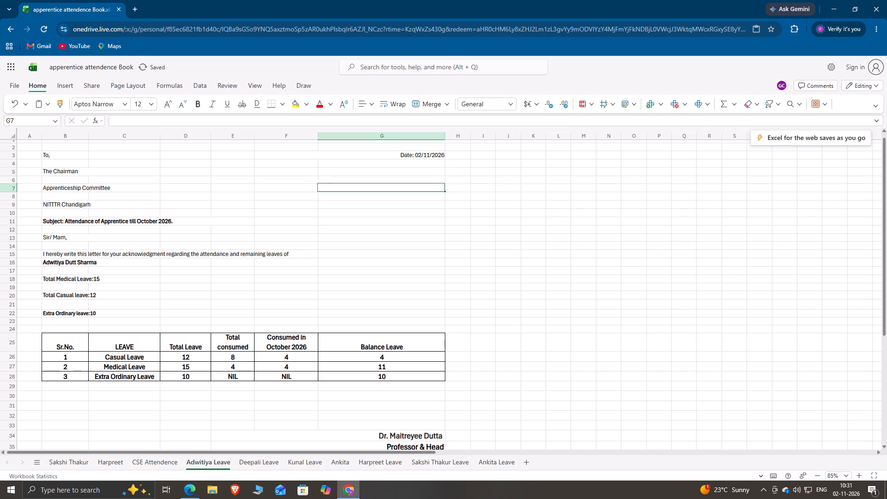
pyautogui.hotkey('ctrl', 's')
pyautogui.hotkey('ctrl', 's')
pyautogui.hotkey('ctrl', 's')
pyautogui.hotkey('ctrl', 's')
pyautogui.hotkey('ctrl', 's')
pyautogui.hotkey('ctrl', 's')
# Look over the Adwitiya letter and check its leave figures against Adwitiya's row on the CSE Attendence sheet.
pyautogui.scroll(-3, 335, 246)
pyautogui.scroll(4, 335, 246)
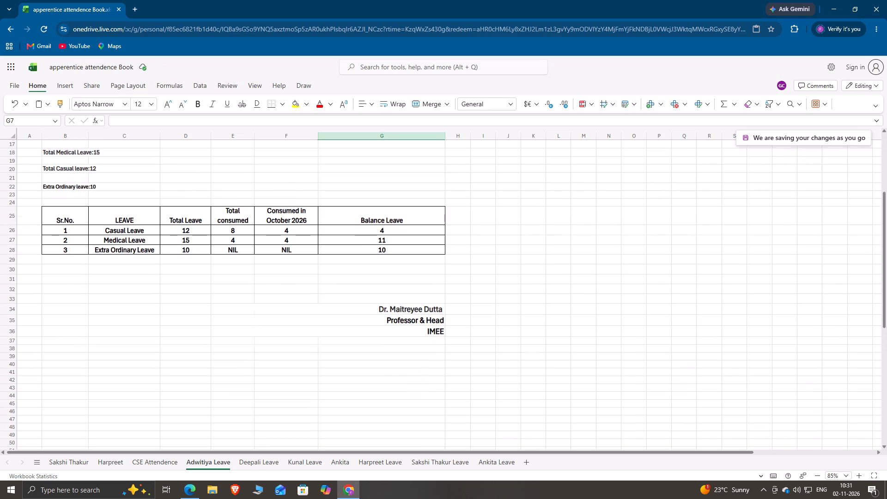
pyautogui.scroll(-2, 335, 246)
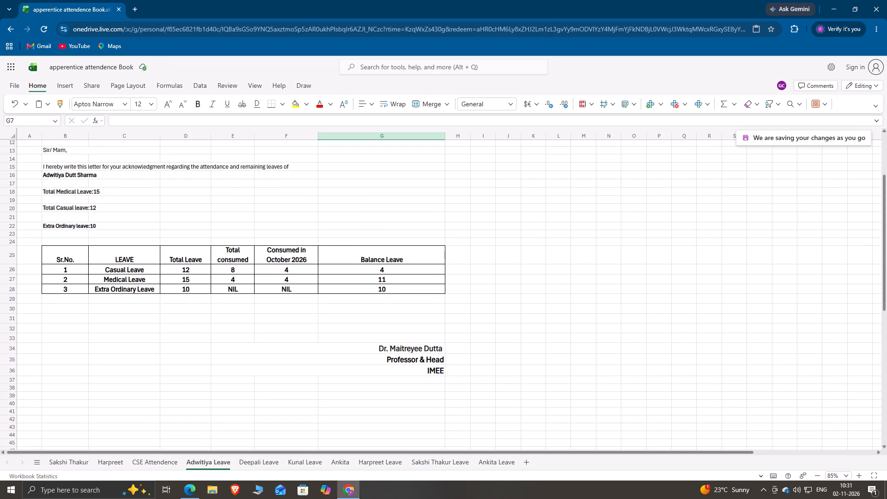
pyautogui.click(156, 463)
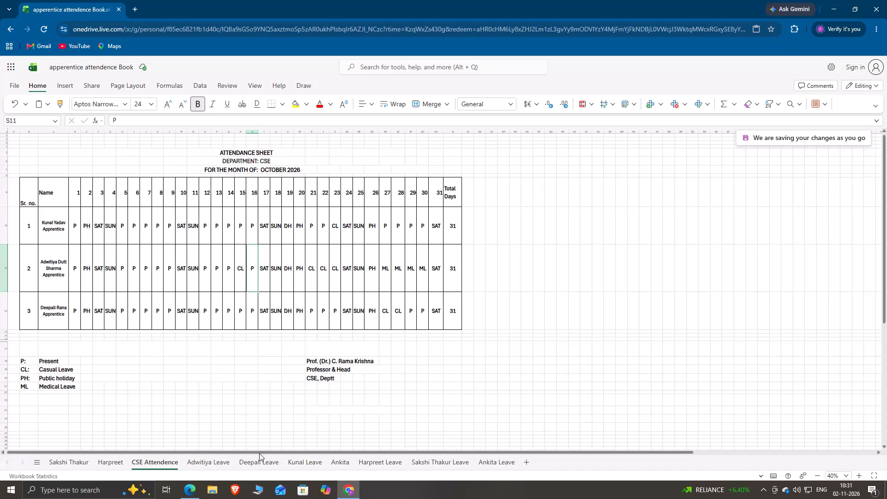
pyautogui.click(213, 460)
pyautogui.scroll(2, 299, 390)
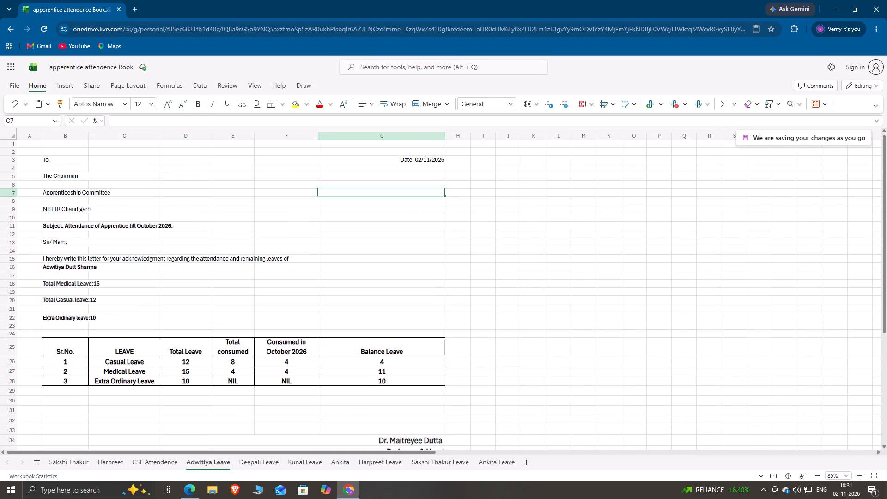
# Save the workbook again with Adwitiya's completed leave letter.
pyautogui.keyDown('ctrl'); pyautogui.scroll(-1, 406, 384); pyautogui.keyUp('ctrl')
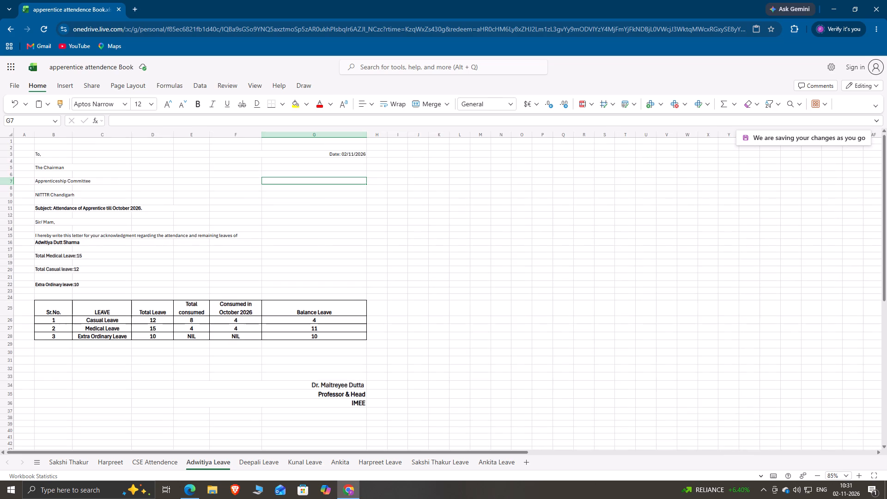
pyautogui.scroll(1, 406, 384)
pyautogui.hotkey('ctrl', 's')
pyautogui.scroll(2, 417, 338)
pyautogui.click(416, 289)
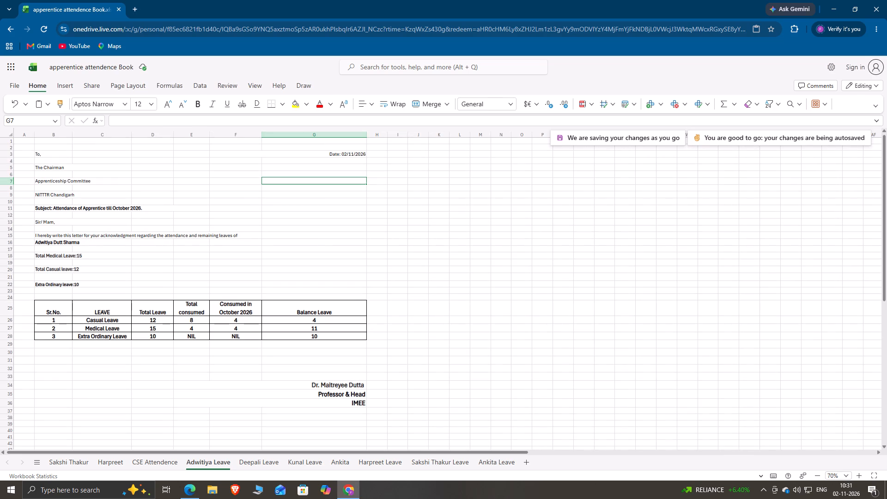
pyautogui.hotkey('ctrl', 's')
pyautogui.hotkey('ctrl', 's')
pyautogui.hotkey('ctrl', 's')
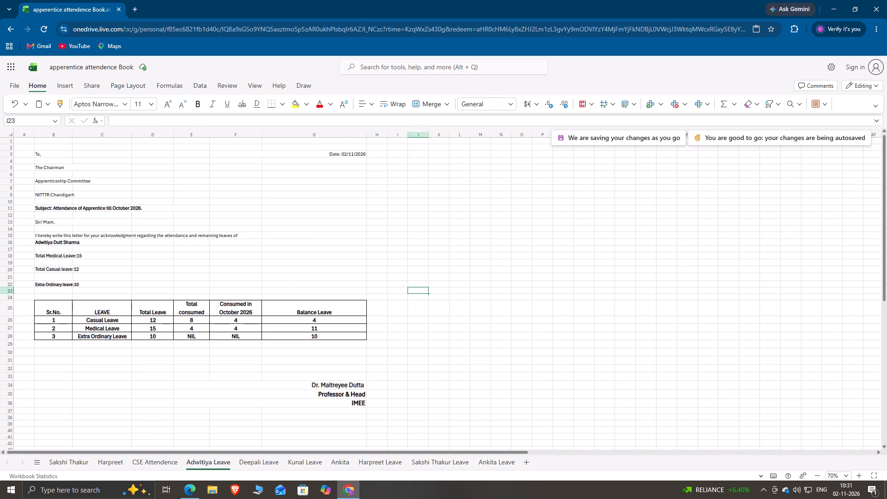
pyautogui.hotkey('ctrl', 's')
pyautogui.hotkey('ctrl', 's')
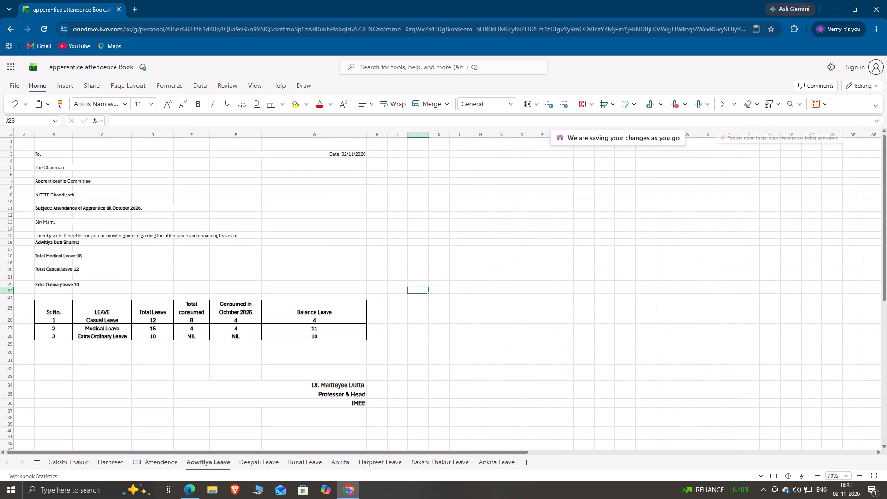
# In Deepali's leave letter, set the total consumed for Casual Leave to 2.5.
pyautogui.click(300, 464)
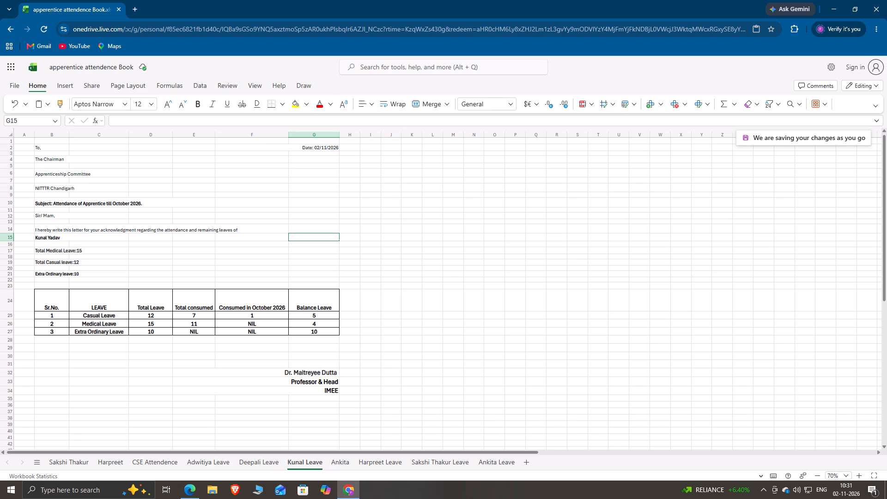
pyautogui.scroll(1, 204, 368)
pyautogui.click(255, 469)
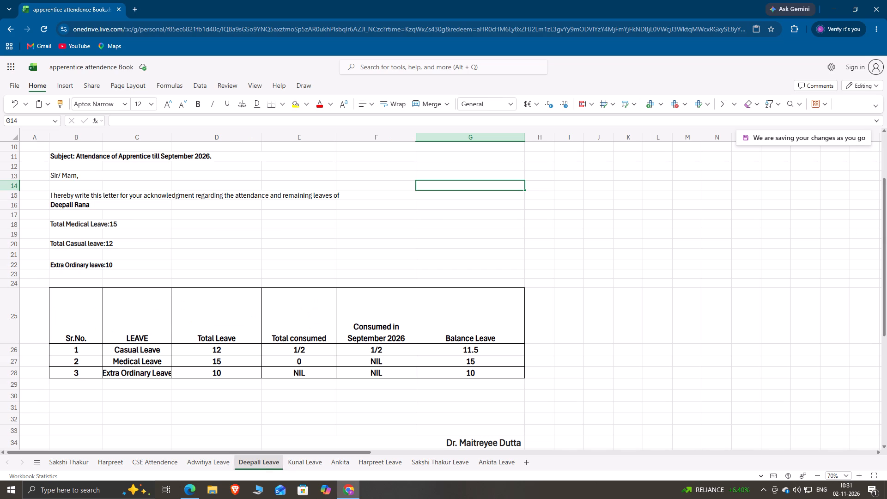
pyautogui.keyDown('ctrl'); pyautogui.scroll(-1, 247, 361); pyautogui.keyUp('ctrl')
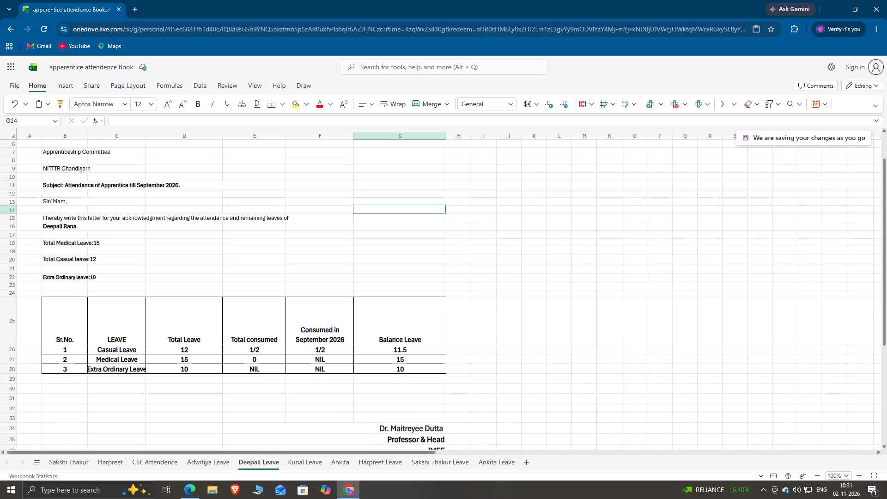
pyautogui.keyDown('ctrl'); pyautogui.scroll(-1, 247, 361); pyautogui.keyUp('ctrl')
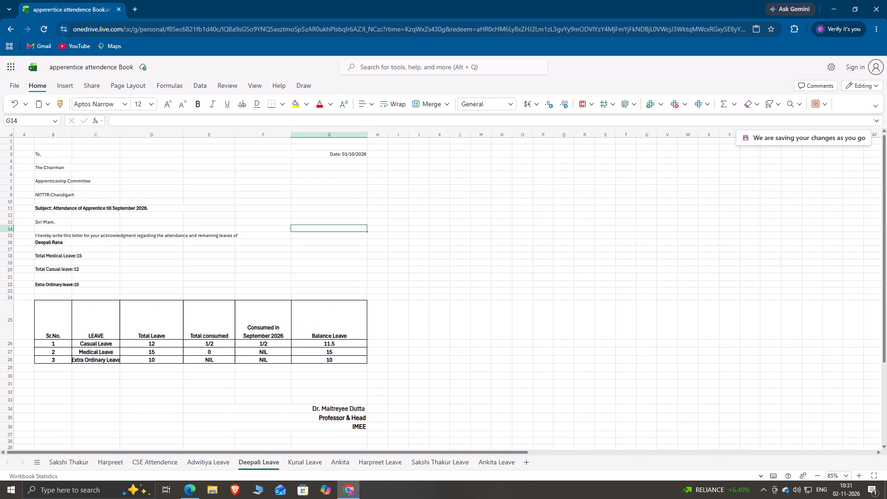
pyautogui.click(217, 345)
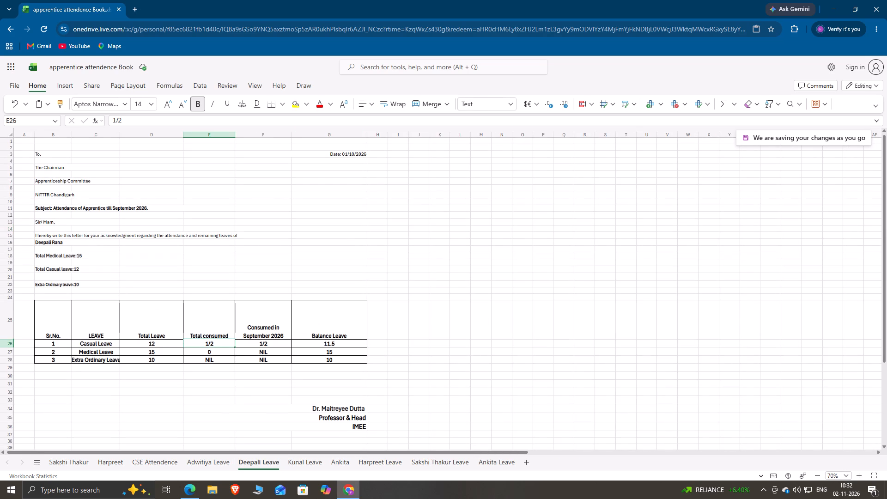
pyautogui.click(128, 119)
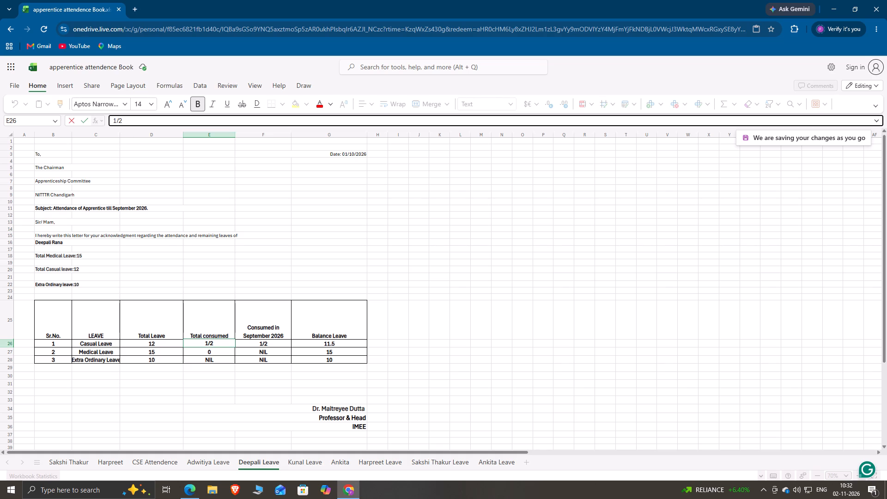
pyautogui.press('BackSpace')
pyautogui.press('BackSpace')
pyautogui.press('BackSpace')
pyautogui.write('2.5')
# In Deepali's Casual Leave row, set the leave consumed in the month to 2.
pyautogui.click(266, 347)
pyautogui.click(142, 114)
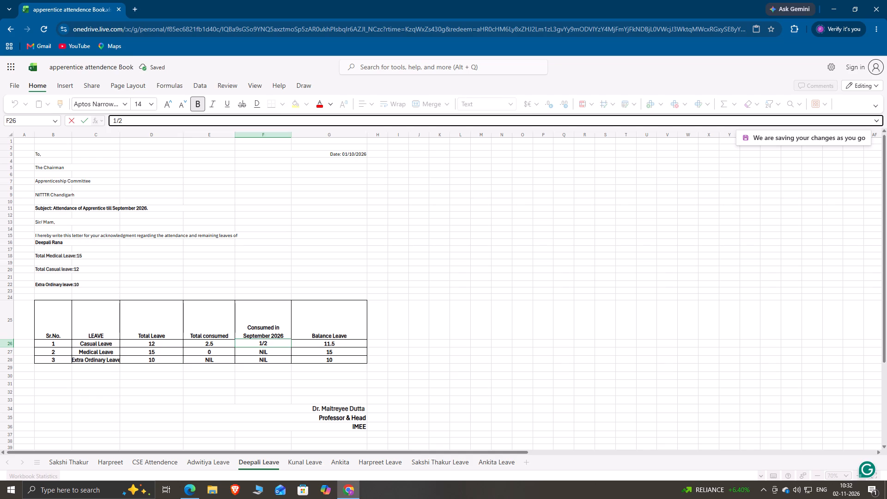
pyautogui.press('BackSpace')
pyautogui.press('BackSpace')
pyautogui.press('BackSpace')
pyautogui.press('2')
pyautogui.click(333, 344)
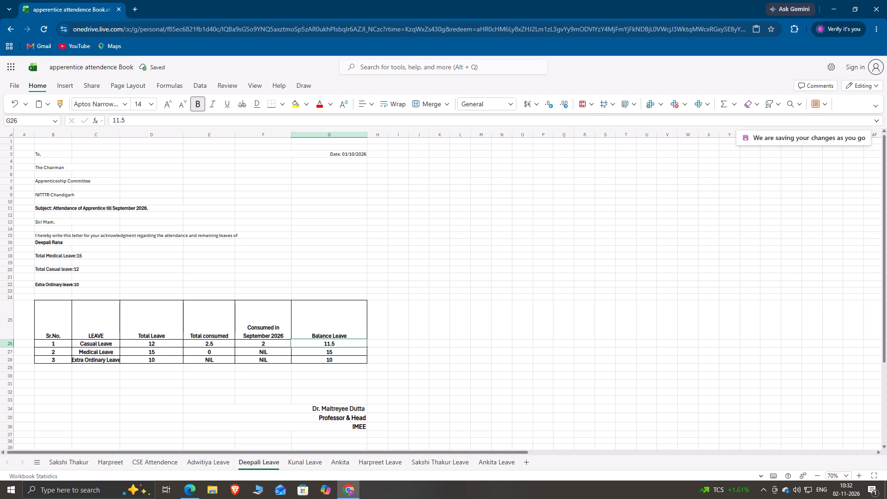
# Change the date of Deepali's leave letter to 02/11/2026.
pyautogui.click(348, 158)
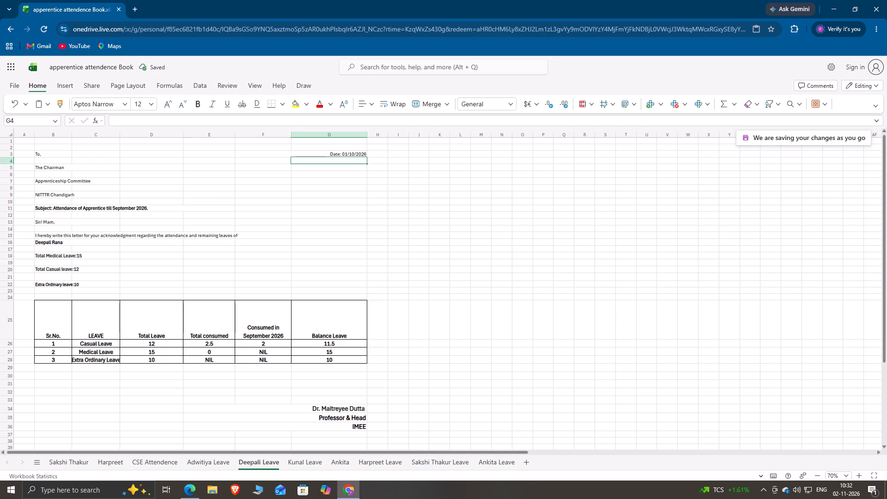
pyautogui.click(347, 153)
pyautogui.click(134, 120)
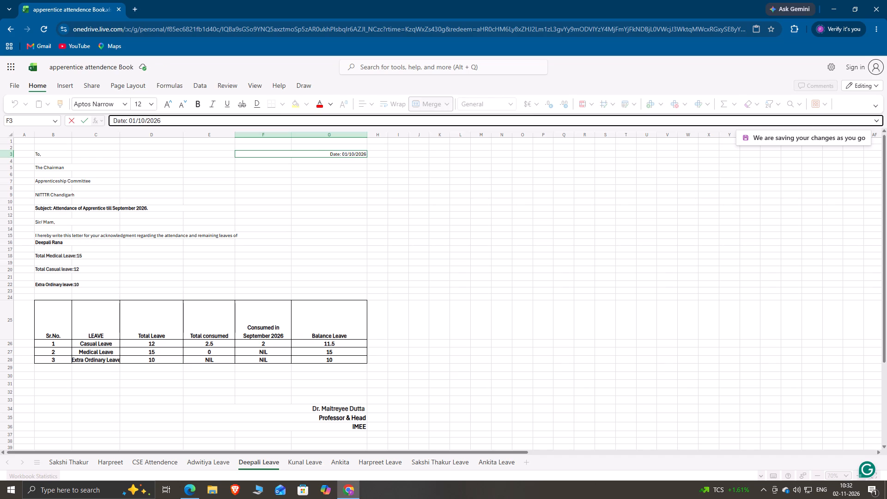
pyautogui.press('BackSpace')
pyautogui.press('2')
pyautogui.click(146, 121)
pyautogui.press('Left')
pyautogui.press('BackSpace')
pyautogui.press('1')
pyautogui.click(253, 157)
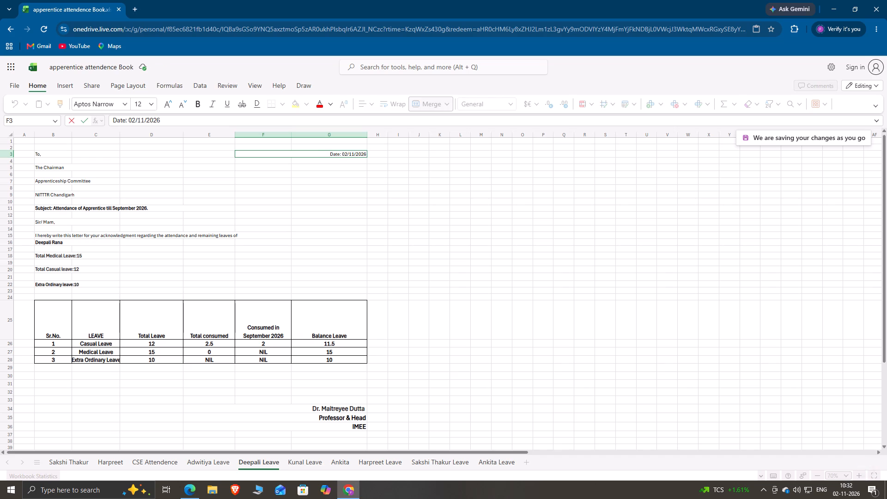
pyautogui.click(330, 177)
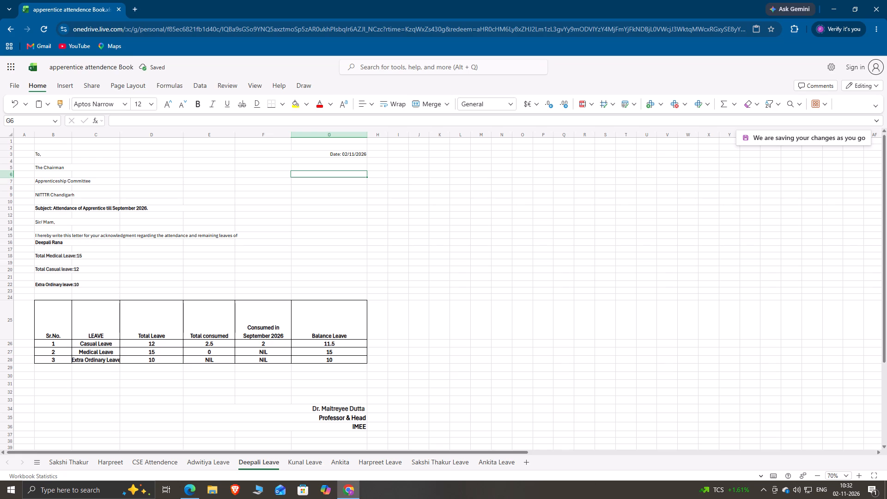
# Change the month in the subject line of Deepali's letter to October.
pyautogui.click(130, 209)
pyautogui.moveTo(243, 120); pyautogui.dragTo(221, 120)
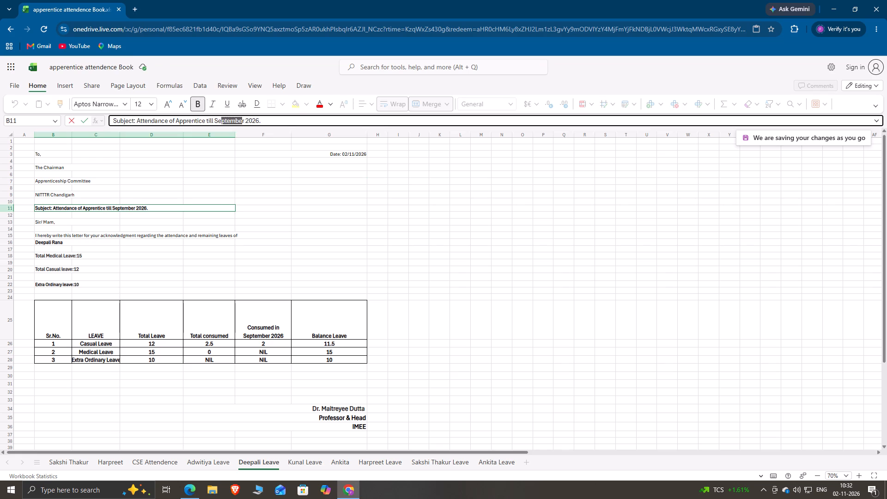
pyautogui.moveTo(221, 120); pyautogui.dragTo(216, 120)
pyautogui.press('BackSpace')
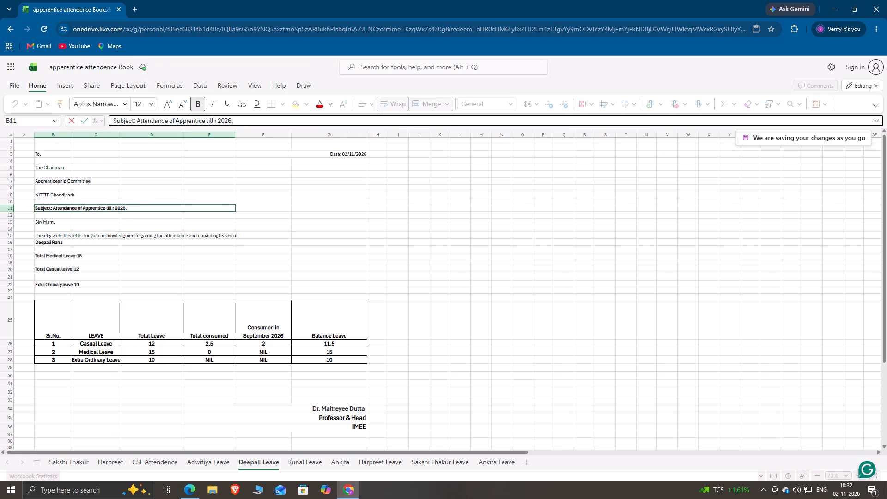
pyautogui.write('Octobe')
pyautogui.click(249, 160)
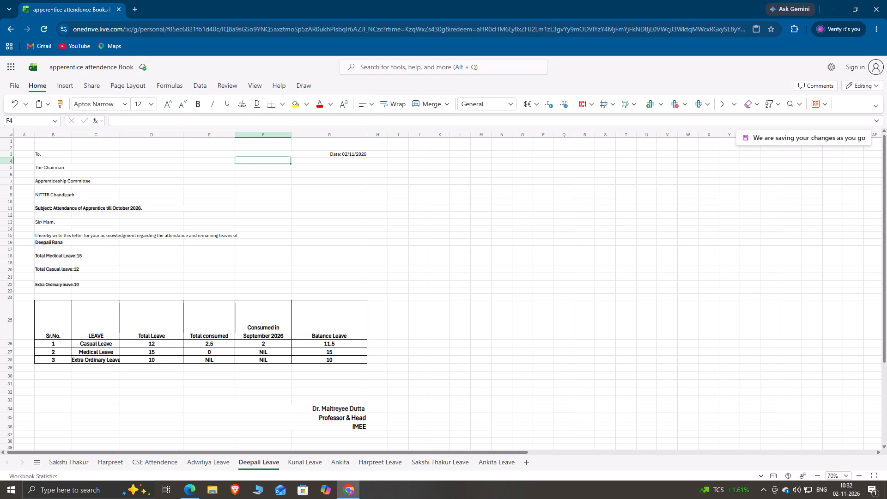
# Change the monthly consumption column heading in Deepali's leave table to Consumed in October 2026.
pyautogui.click(255, 340)
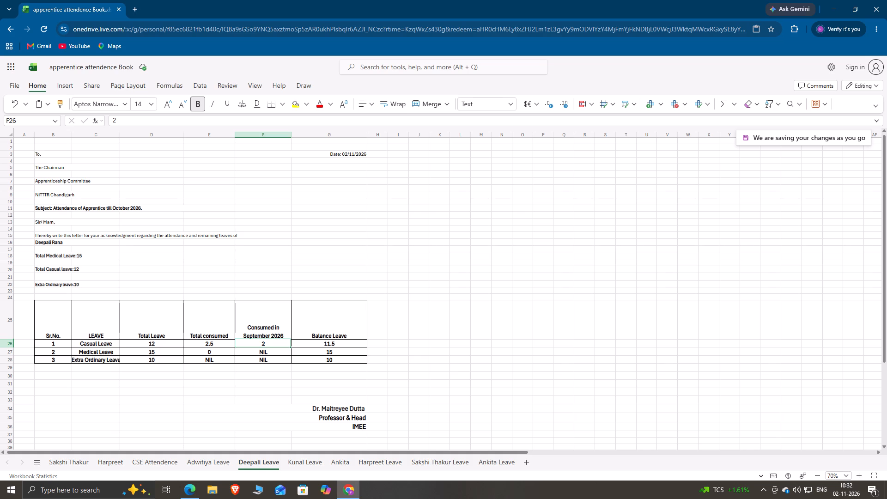
pyautogui.click(253, 335)
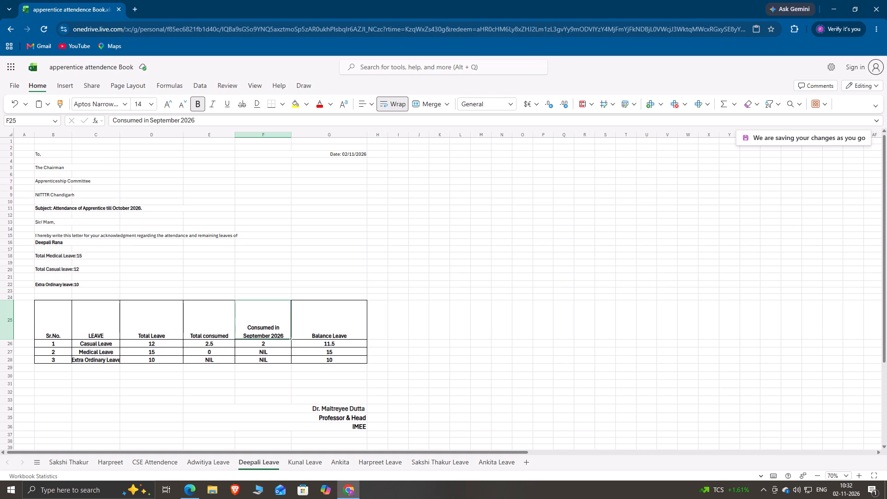
pyautogui.moveTo(177, 121); pyautogui.dragTo(148, 123)
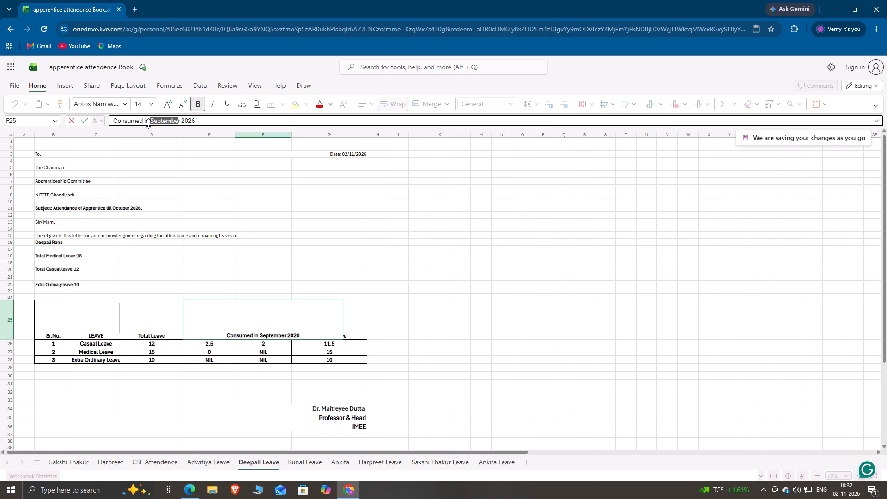
pyautogui.moveTo(148, 123); pyautogui.dragTo(151, 124)
pyautogui.press('BackSpace')
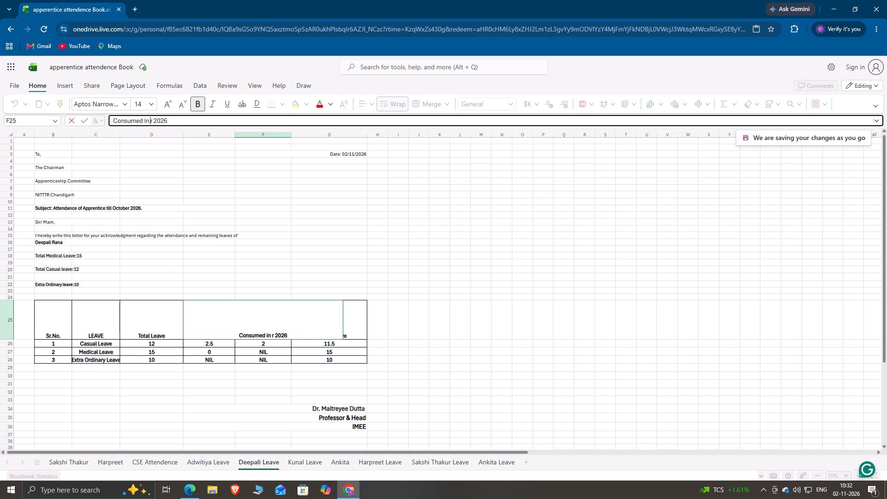
pyautogui.write('Octobe')
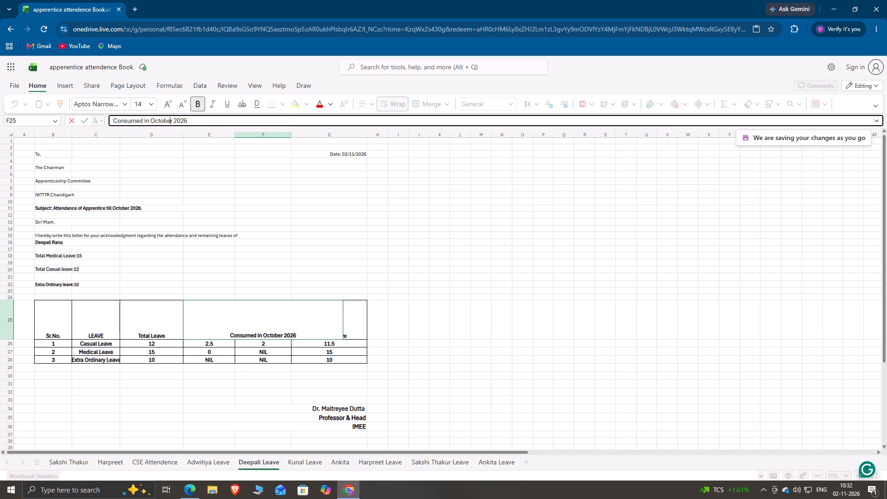
pyautogui.click(321, 203)
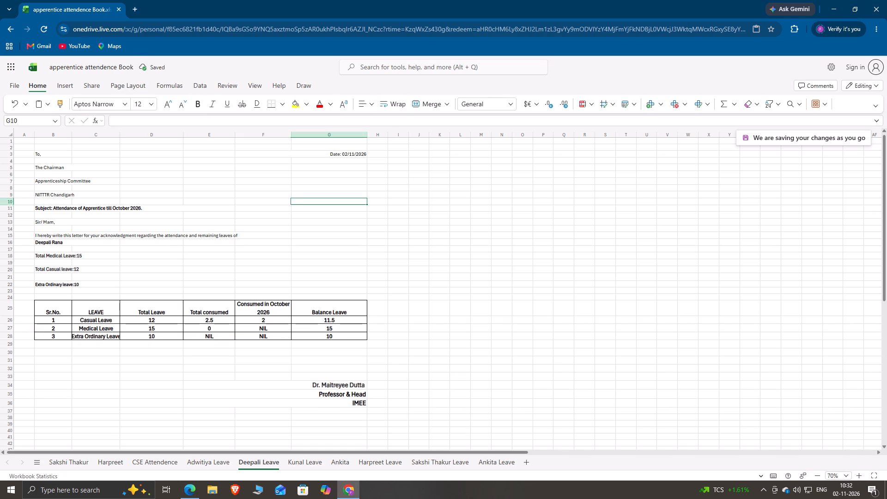
pyautogui.click(468, 270)
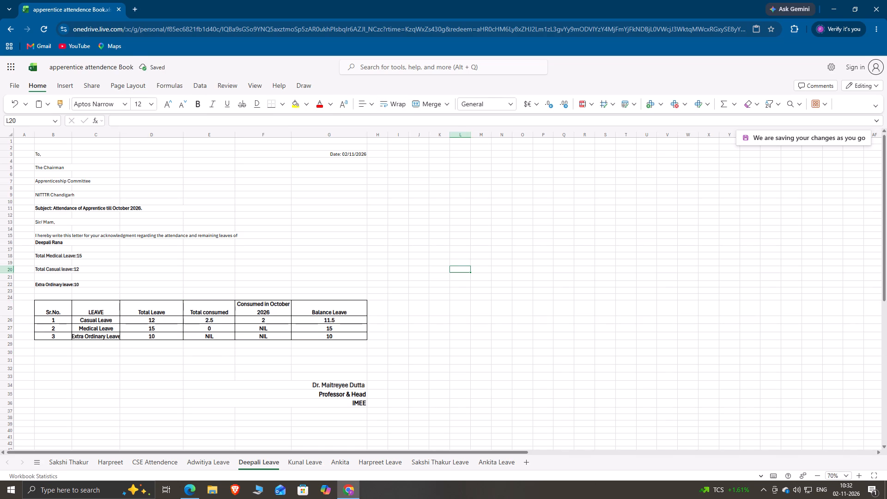
# In Deepali's Casual Leave row, set the balance leave to 9.5.
pyautogui.click(337, 319)
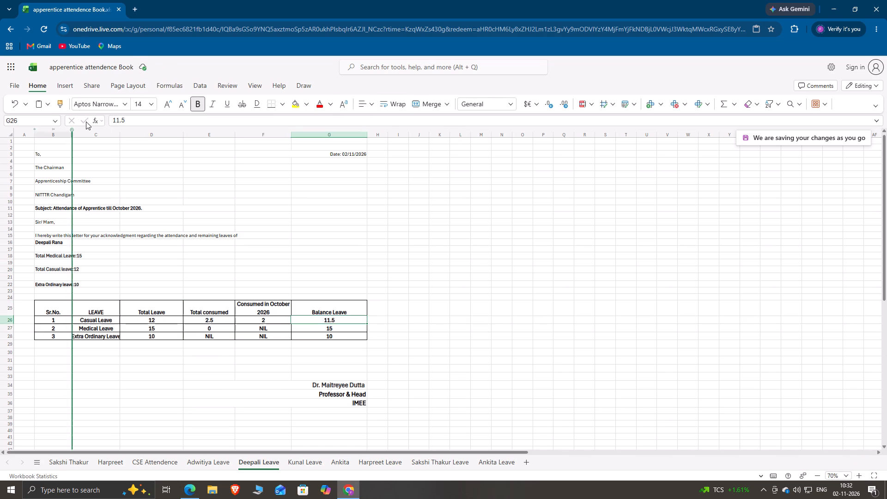
pyautogui.click(118, 122)
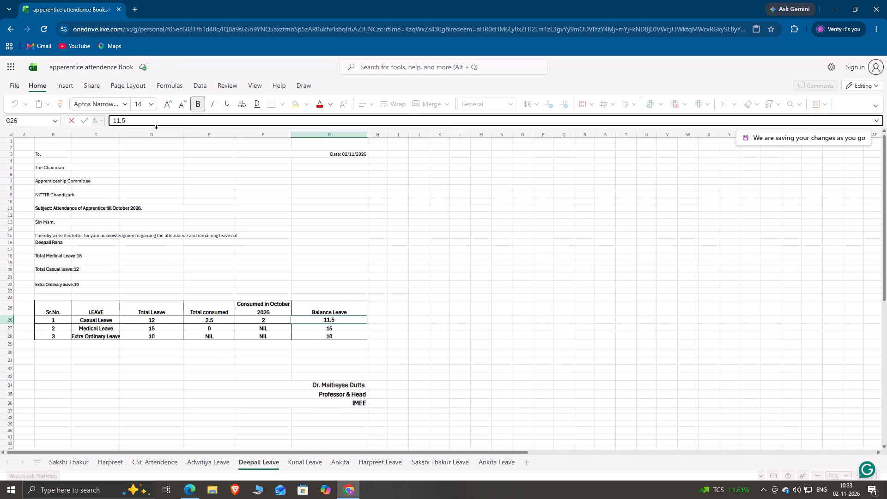
pyautogui.press('BackSpace')
pyautogui.press('BackSpace')
pyautogui.press('9')
pyautogui.click(212, 182)
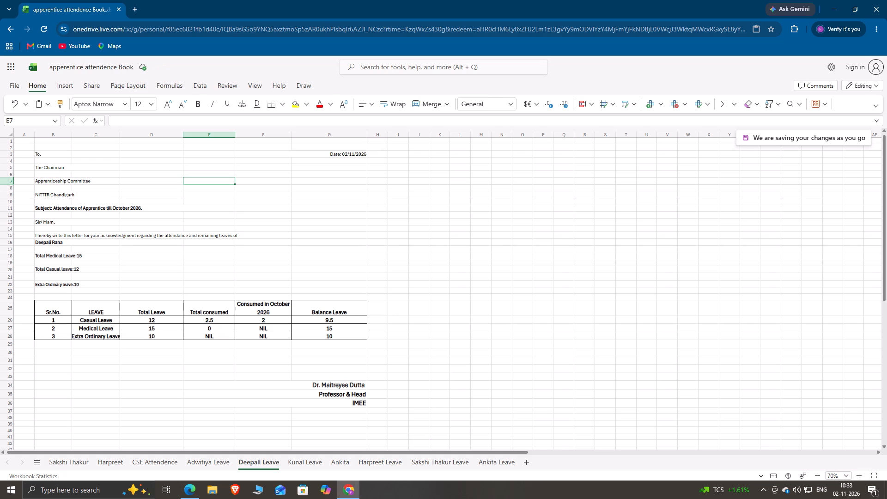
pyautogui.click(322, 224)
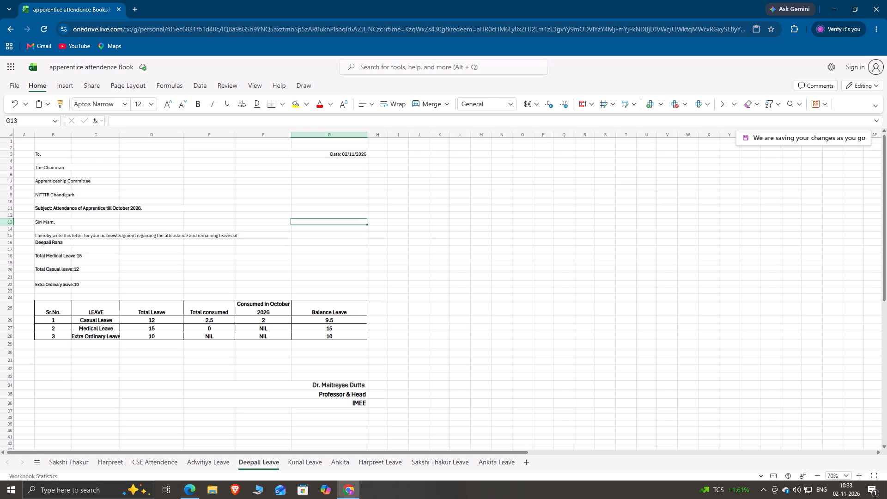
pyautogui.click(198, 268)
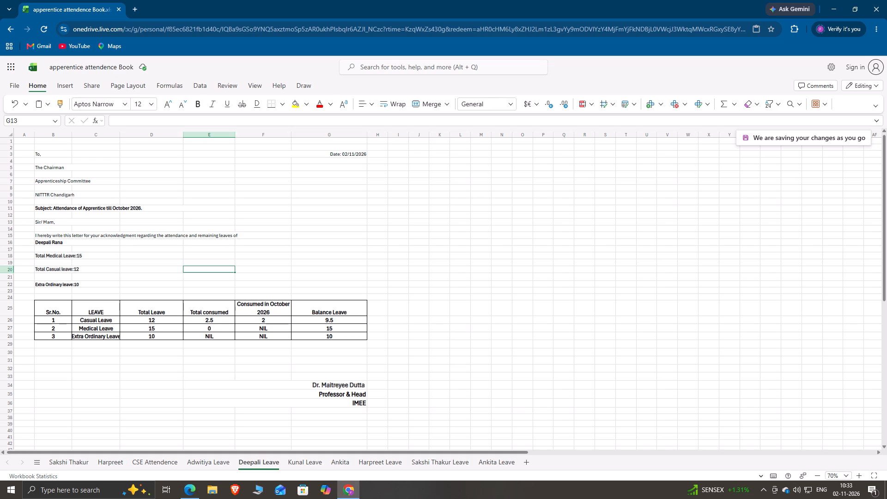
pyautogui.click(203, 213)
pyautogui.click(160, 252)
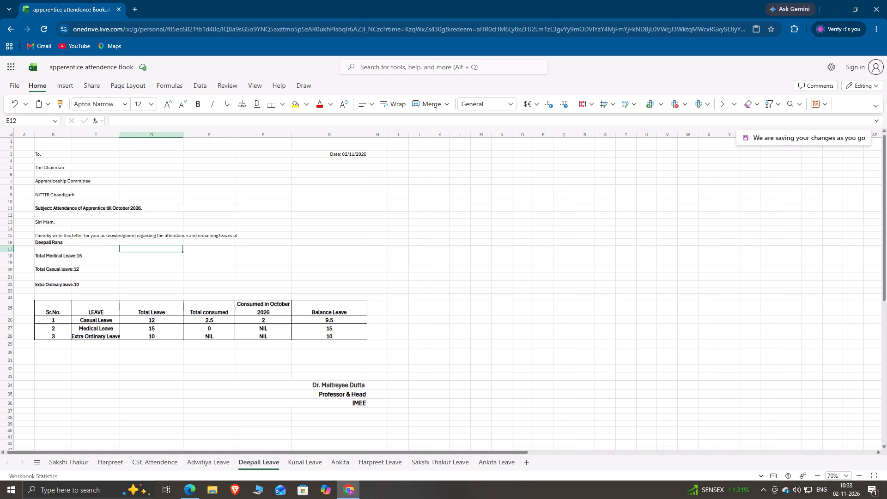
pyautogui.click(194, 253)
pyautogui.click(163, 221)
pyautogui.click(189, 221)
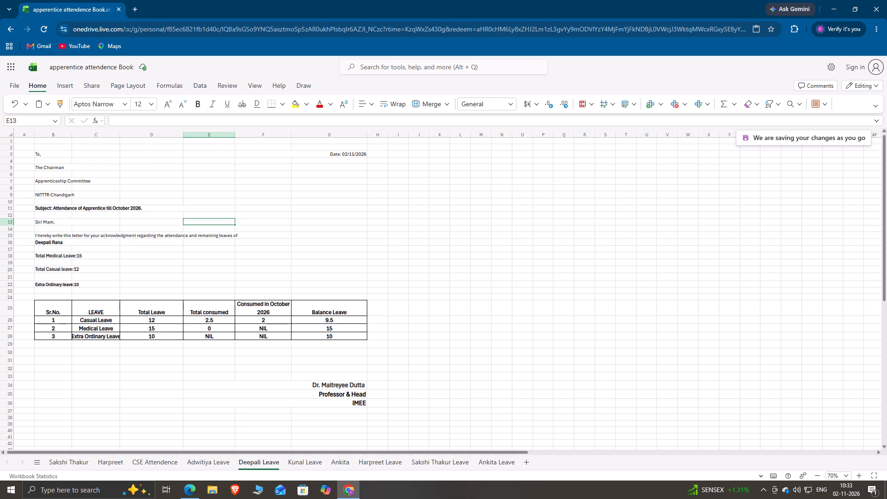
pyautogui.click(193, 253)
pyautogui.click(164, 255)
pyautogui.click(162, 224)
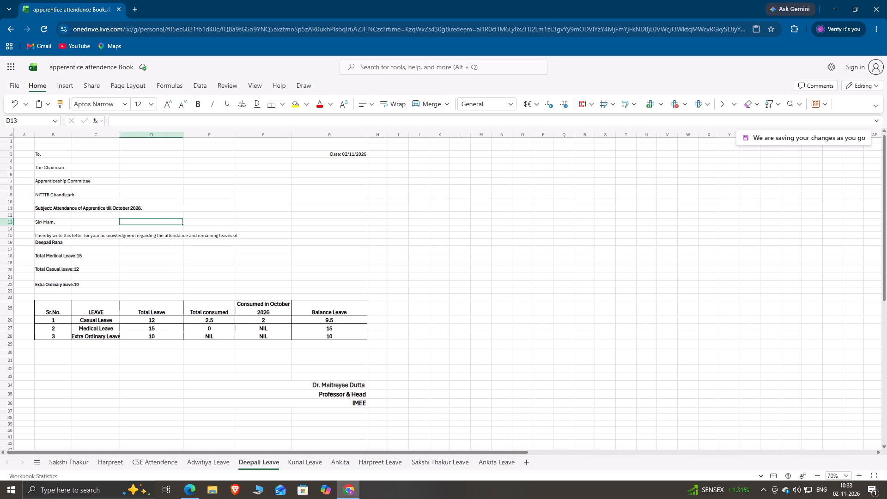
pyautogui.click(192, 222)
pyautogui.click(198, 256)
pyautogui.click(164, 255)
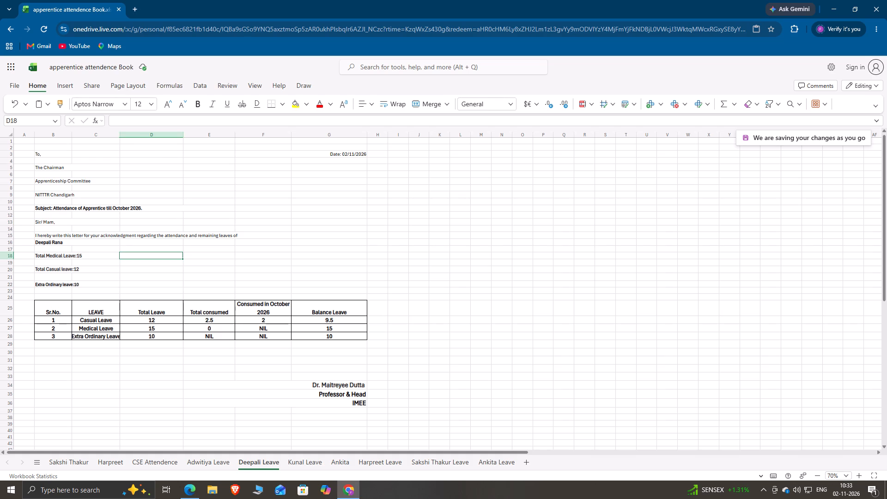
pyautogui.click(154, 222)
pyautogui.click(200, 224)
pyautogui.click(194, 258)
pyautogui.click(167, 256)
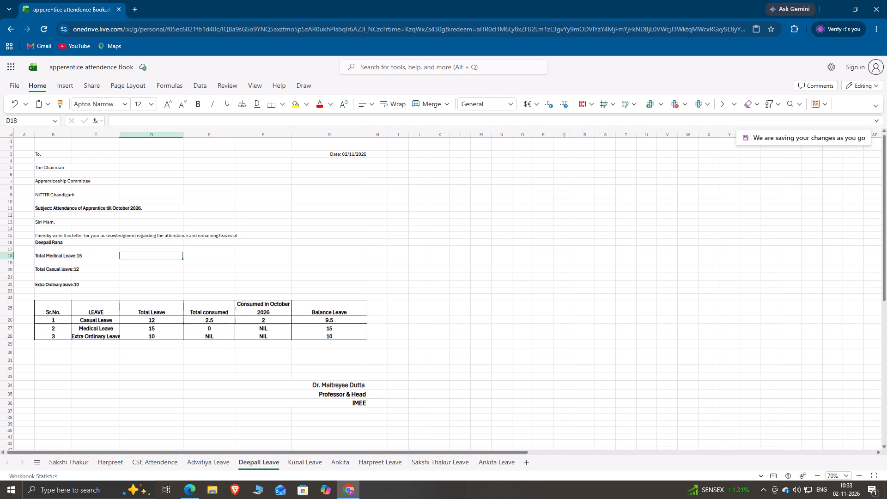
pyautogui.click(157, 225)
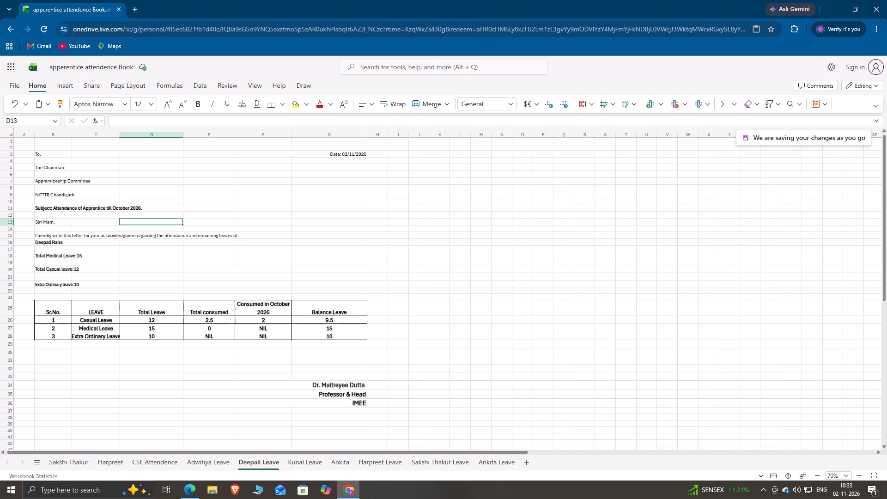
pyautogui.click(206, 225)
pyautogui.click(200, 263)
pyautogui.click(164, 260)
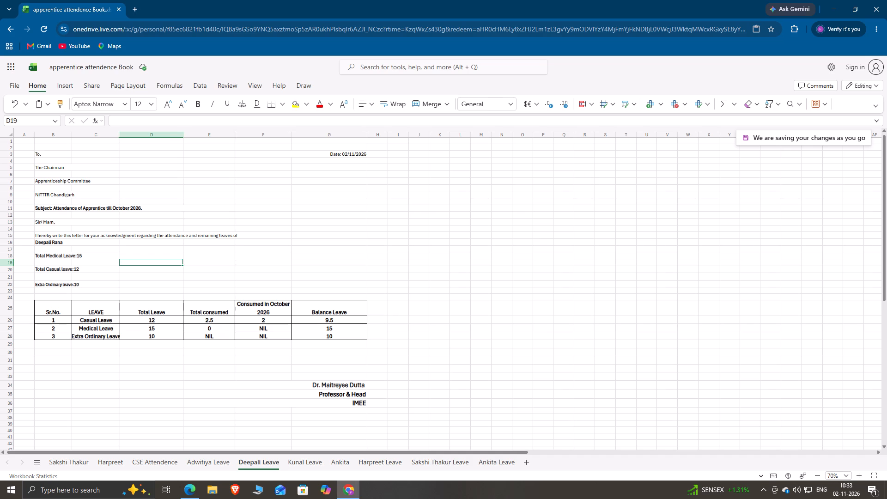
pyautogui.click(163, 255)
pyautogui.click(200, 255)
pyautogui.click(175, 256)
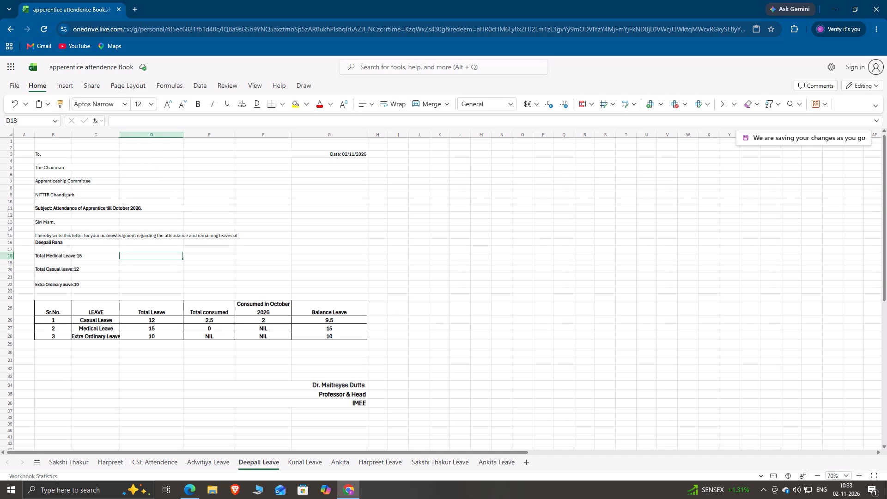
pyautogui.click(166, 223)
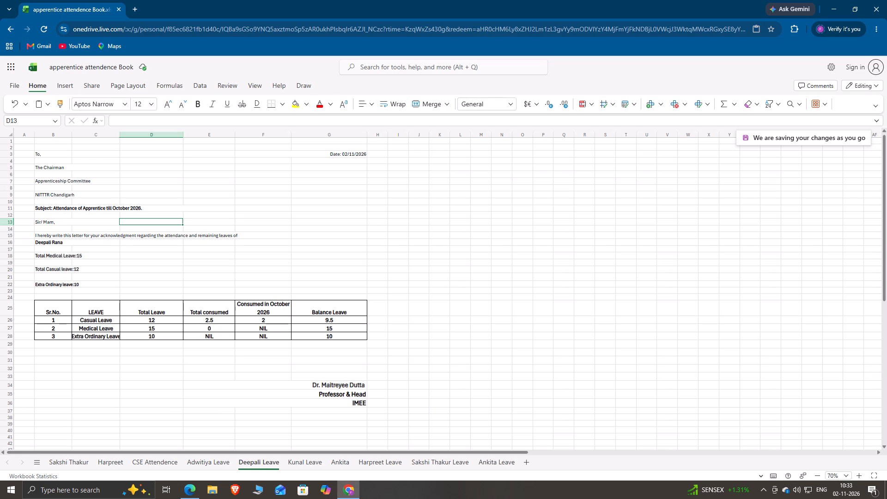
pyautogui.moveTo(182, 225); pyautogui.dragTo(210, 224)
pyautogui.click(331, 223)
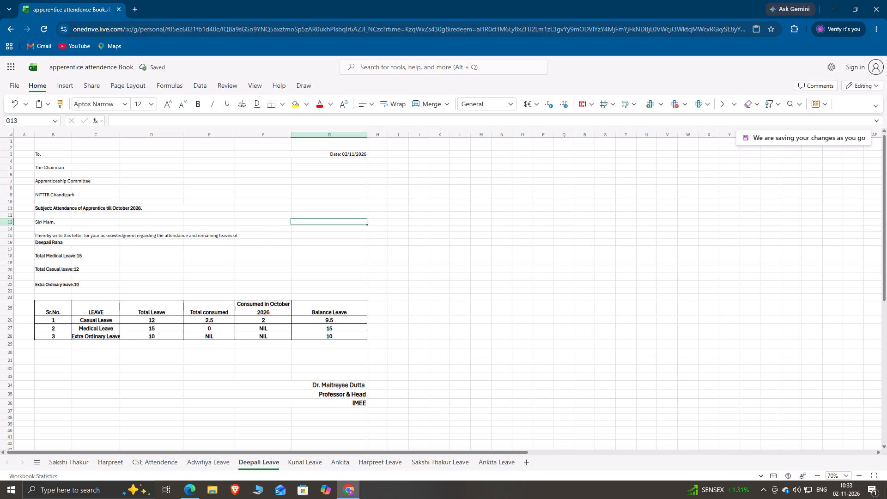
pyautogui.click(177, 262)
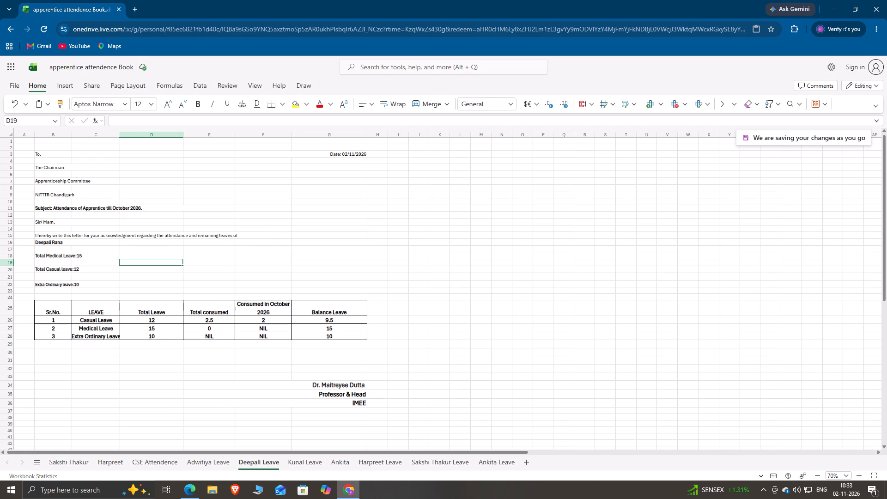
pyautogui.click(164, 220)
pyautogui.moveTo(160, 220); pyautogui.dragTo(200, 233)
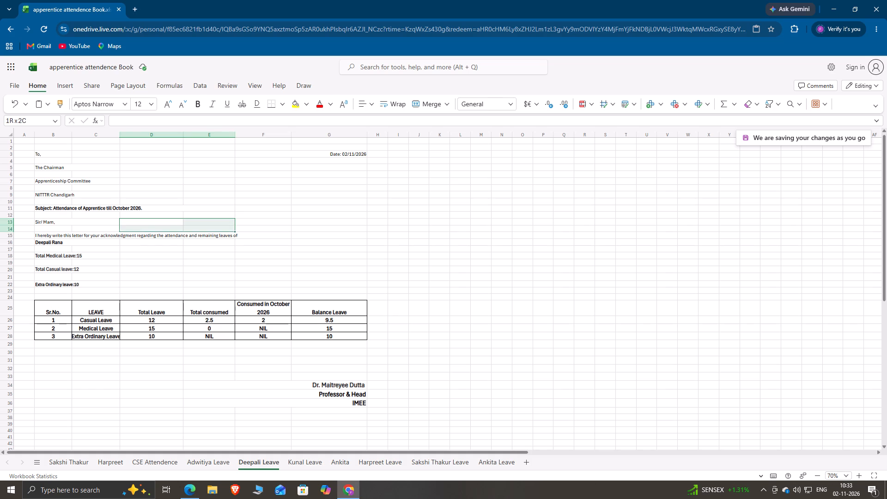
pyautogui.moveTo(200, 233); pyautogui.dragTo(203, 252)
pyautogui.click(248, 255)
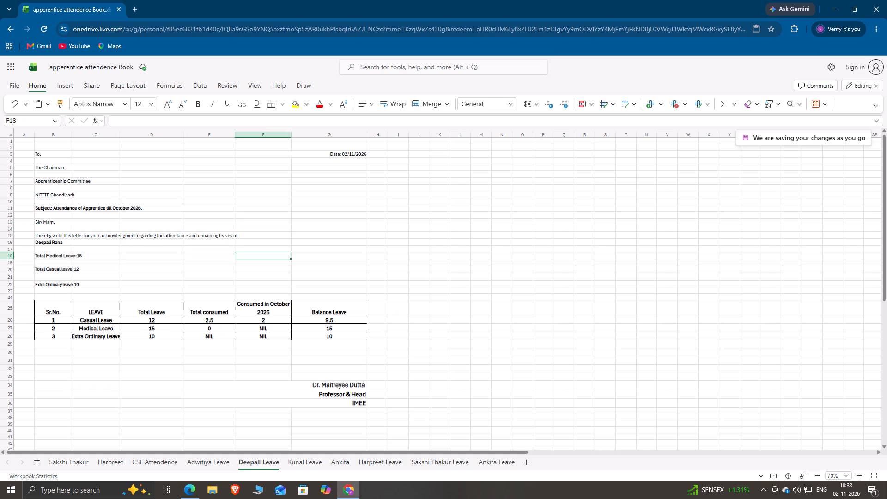
# Save the workbook with Deepali's updated leave letter.
pyautogui.hotkey('ctrl', 's')
pyautogui.click(400, 273)
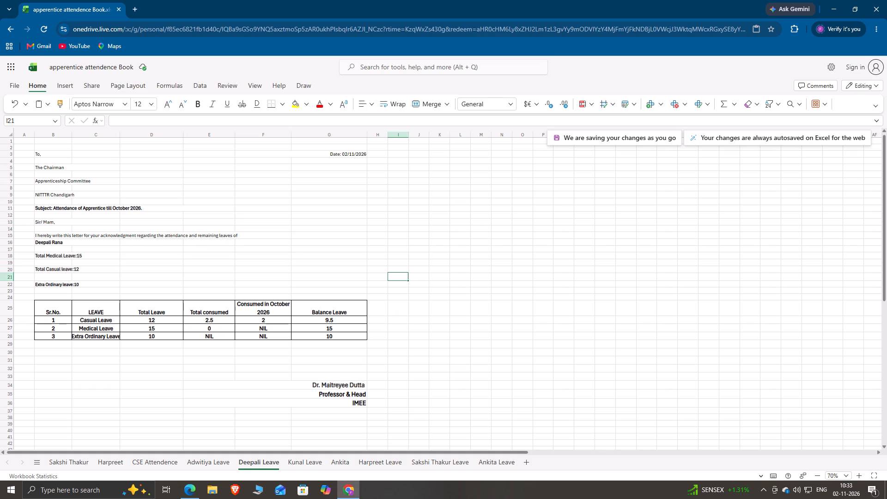
pyautogui.hotkey('ctrl', 's')
pyautogui.click(199, 275)
pyautogui.click(151, 274)
pyautogui.moveTo(204, 277); pyautogui.dragTo(173, 253)
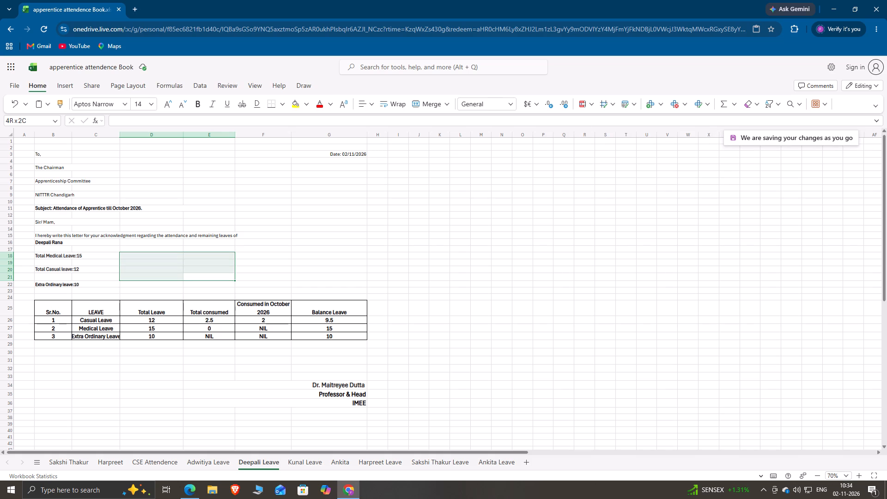
pyautogui.moveTo(173, 253); pyautogui.dragTo(173, 252)
pyautogui.click(308, 239)
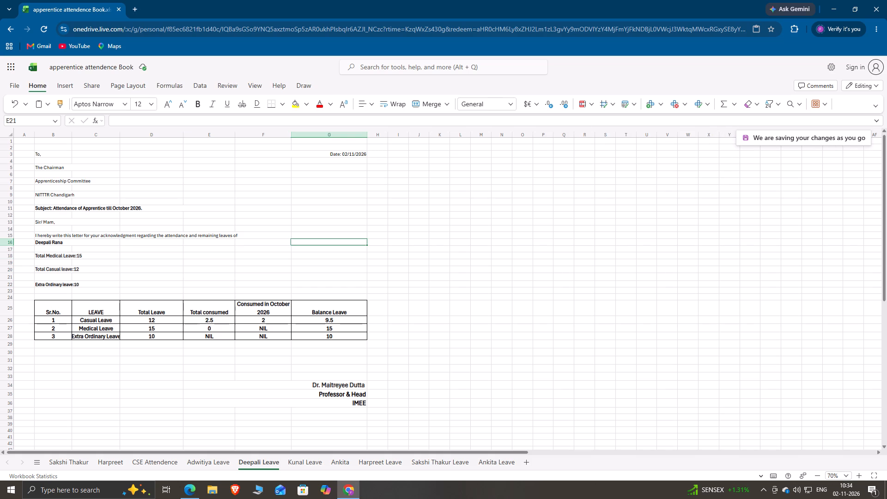
pyautogui.hotkey('ctrl', 's')
pyautogui.hotkey('ctrl', 's')
pyautogui.hotkey('ctrl', 's')
pyautogui.hotkey('ctrl', 's')
pyautogui.click(313, 221)
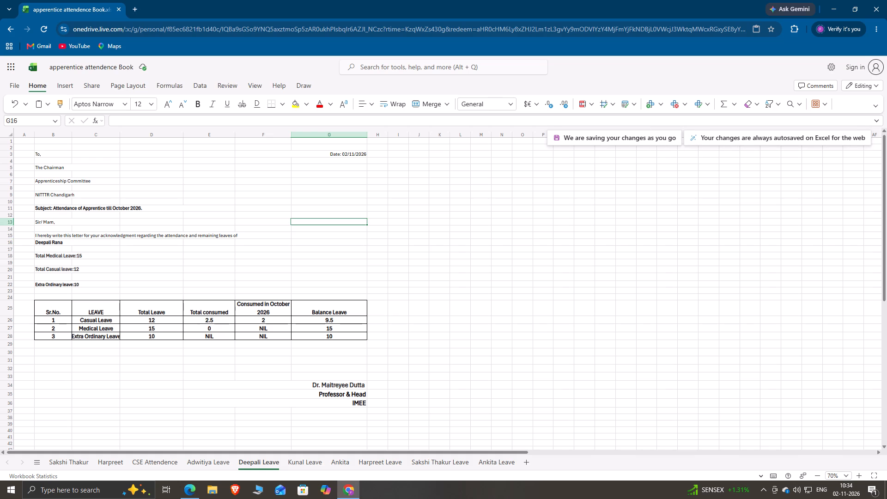
pyautogui.hotkey('ctrl', 's')
pyautogui.click(314, 187)
pyautogui.hotkey('ctrl', 's')
pyautogui.hotkey('ctrl', 's')
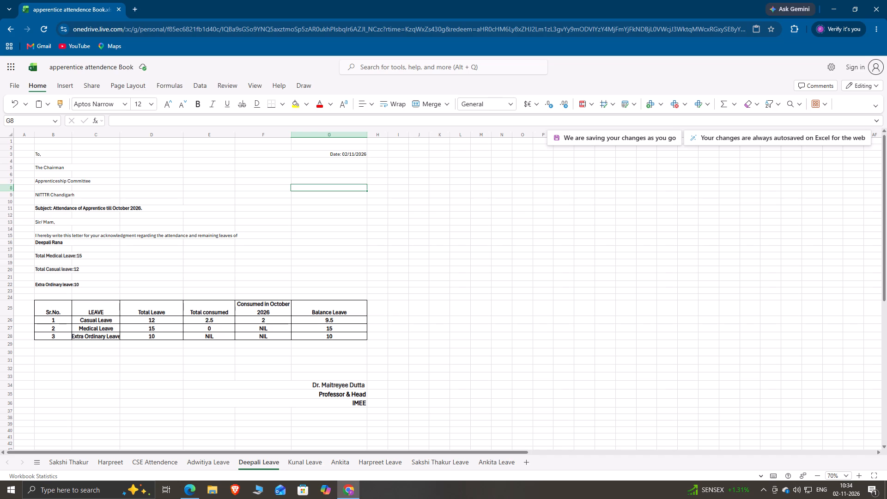
pyautogui.hotkey('ctrl', 's')
pyautogui.hotkey('ctrl', 's')
pyautogui.hotkey('ctrl', 's')
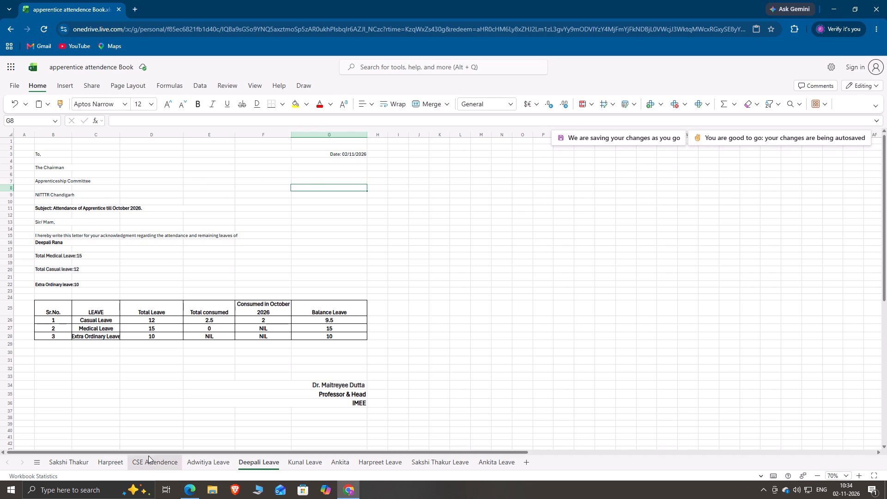
# Return to the CSE Attendence sheet to review the October 2026 attendance.
pyautogui.click(167, 465)
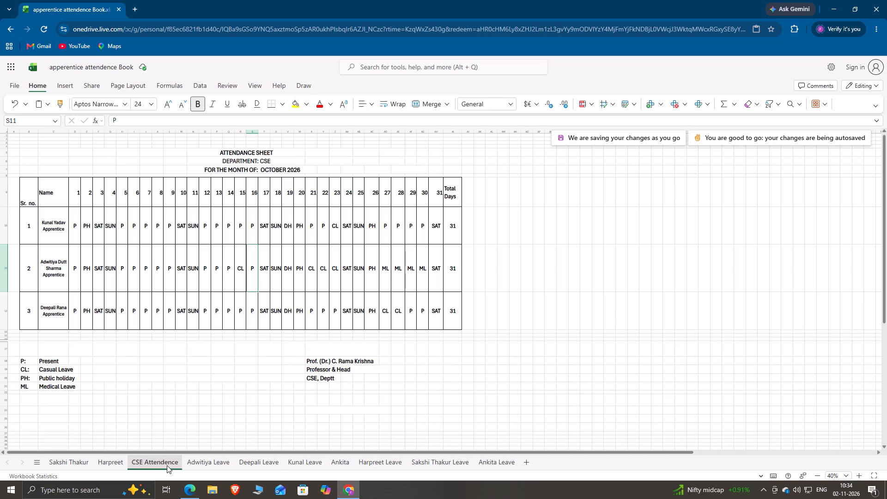
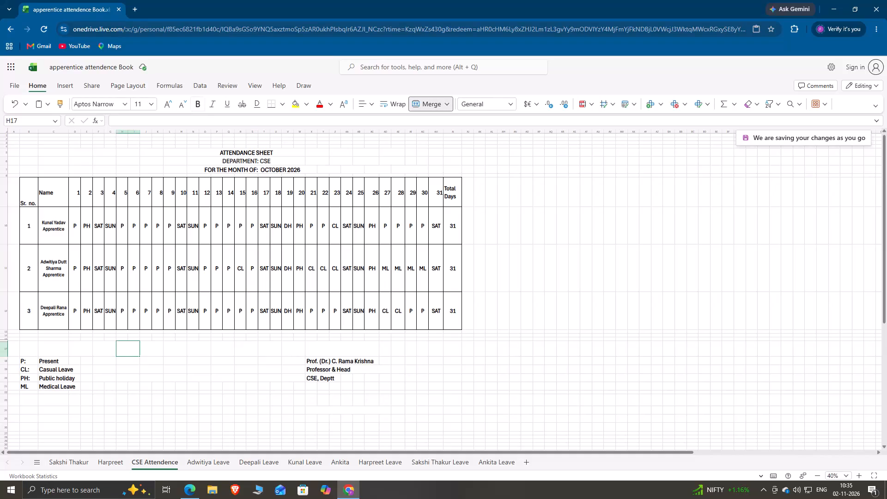
# Slightly widen the column for day 1 in the CSE attendance table.
pyautogui.click(80, 182)
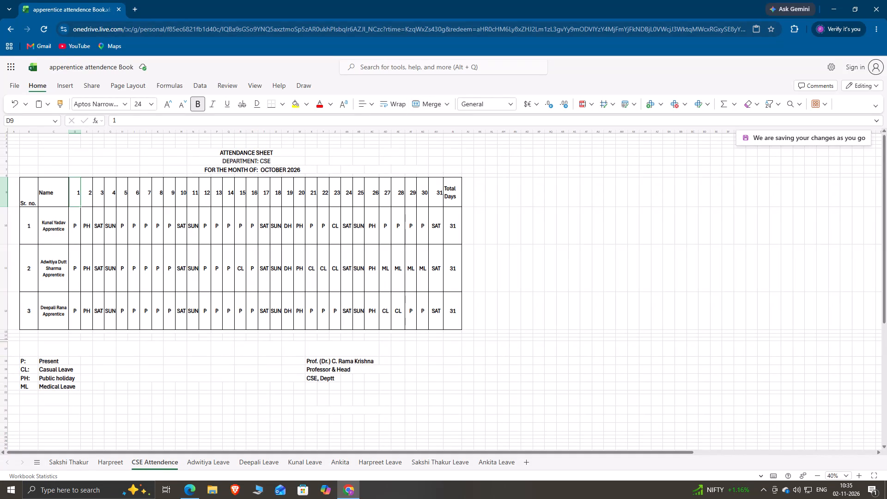
pyautogui.scroll(3, 102, 201)
pyautogui.click(80, 133)
pyautogui.click(134, 363)
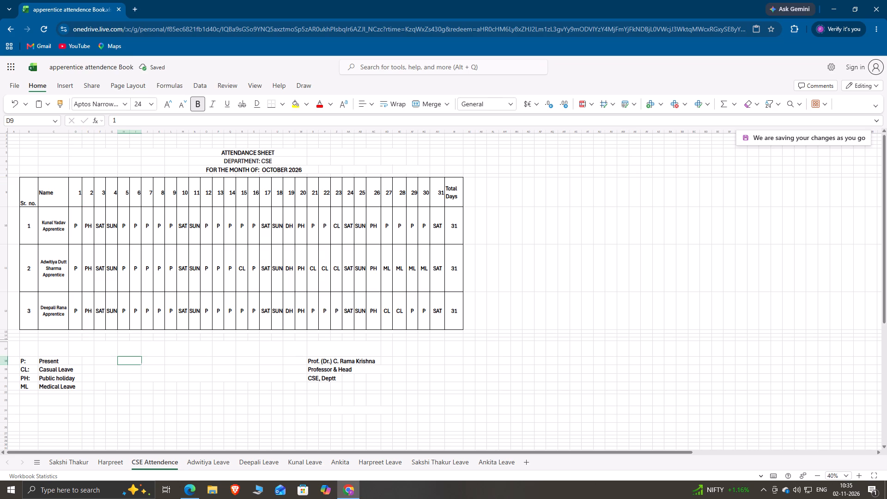
# Minimize the browser and launch the Kuro application from the desktop.
pyautogui.click(827, 5)
pyautogui.doubleClick(90, 14)
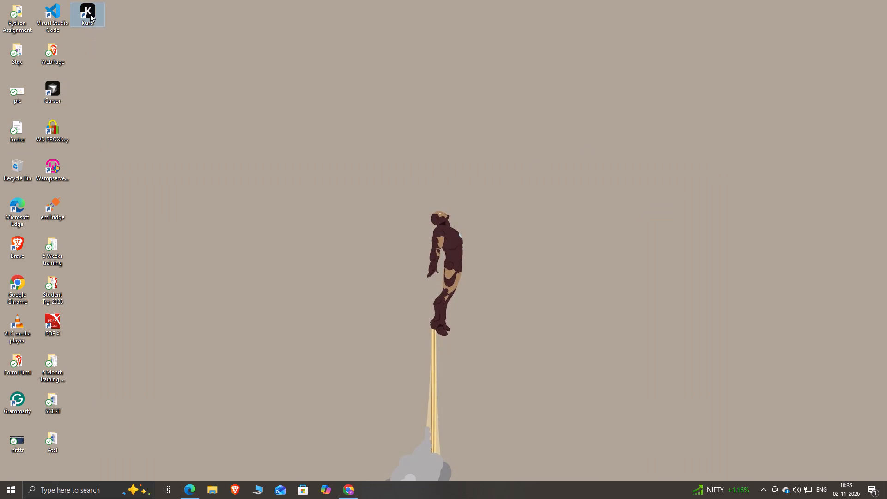
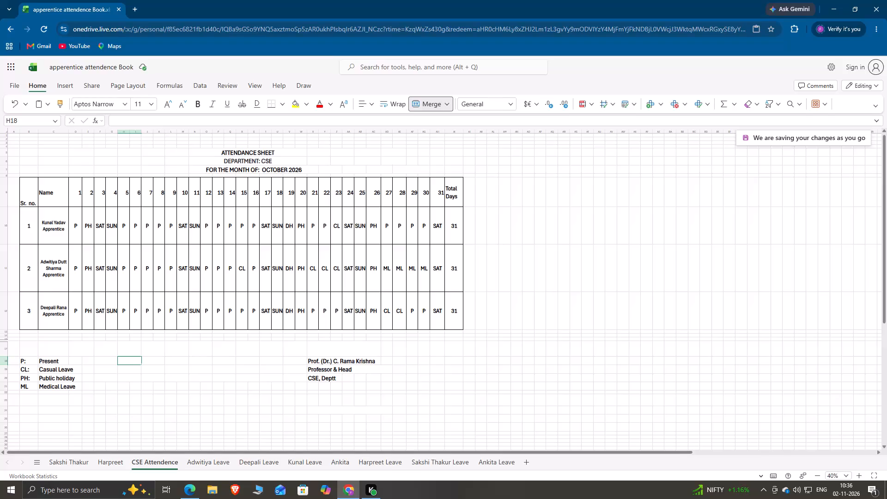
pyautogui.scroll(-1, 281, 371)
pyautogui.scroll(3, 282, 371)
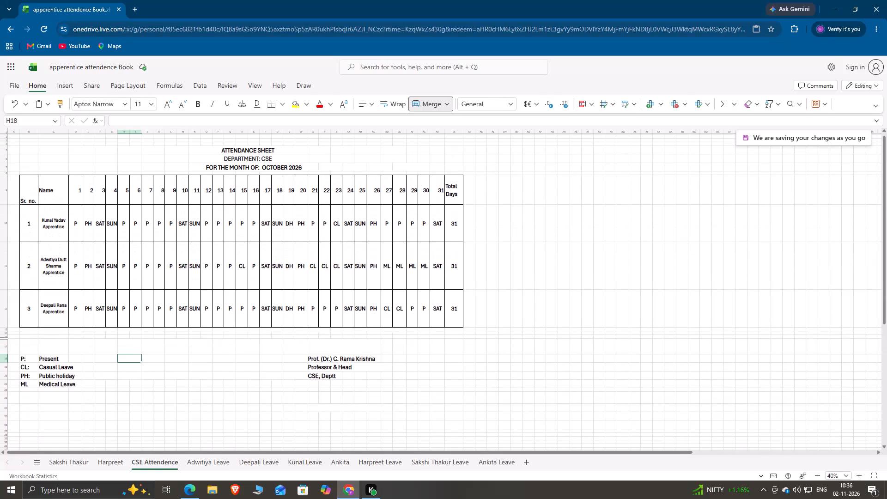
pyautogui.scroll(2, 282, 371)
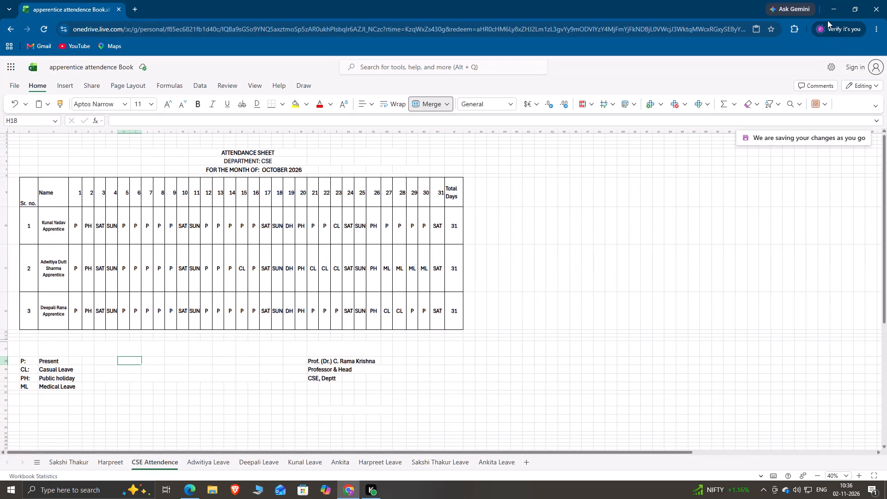
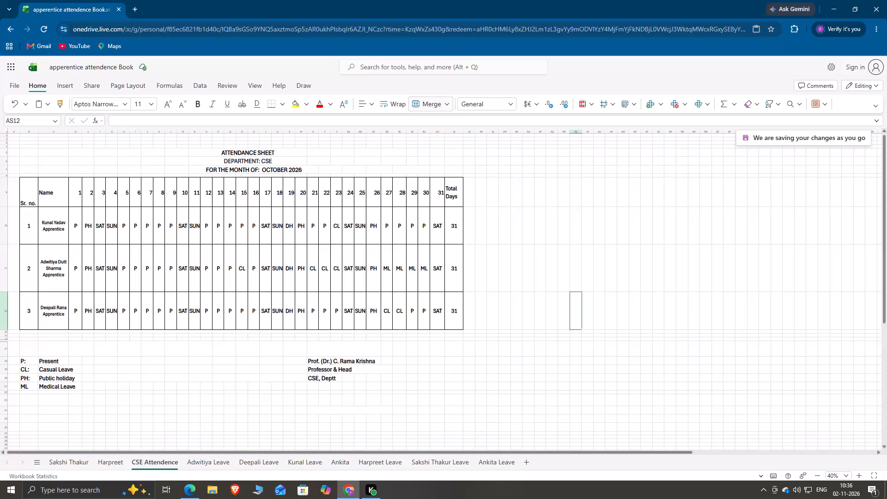
# Review the CSE attendance sheet for October 2026, checking the apprentices' daily entries, the leave-code legend and the department head's signature block.
pyautogui.keyDown('ctrl'); pyautogui.scroll(2, 574, 294); pyautogui.keyUp('ctrl')
pyautogui.scroll(-1, 574, 294)
pyautogui.keyDown('ctrl'); pyautogui.scroll(-4, 574, 294); pyautogui.keyUp('ctrl')
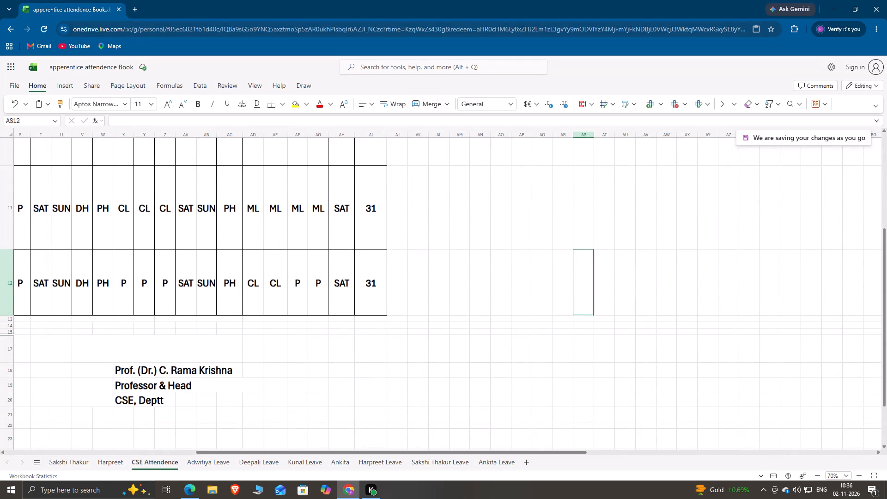
pyautogui.keyDown('ctrl'); pyautogui.scroll(-2, 537, 291); pyautogui.keyUp('ctrl')
pyautogui.scroll(-2, 537, 291)
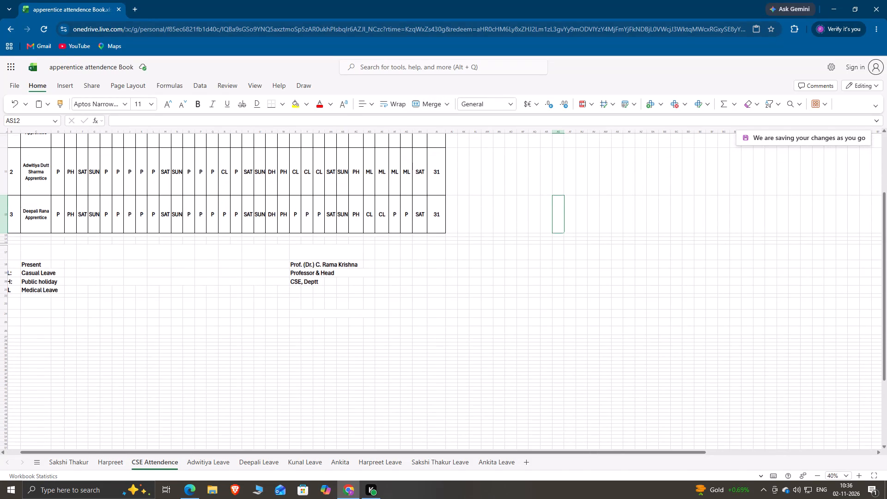
pyautogui.keyDown('ctrl'); pyautogui.scroll(-2, 537, 291); pyautogui.keyUp('ctrl')
pyautogui.keyDown('ctrl'); pyautogui.scroll(2, 537, 291); pyautogui.keyUp('ctrl')
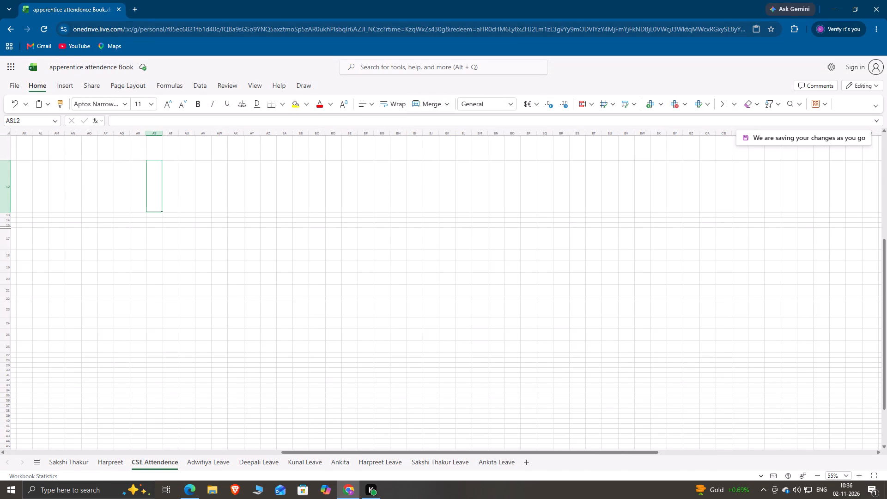
pyautogui.moveTo(334, 452); pyautogui.dragTo(39, 470)
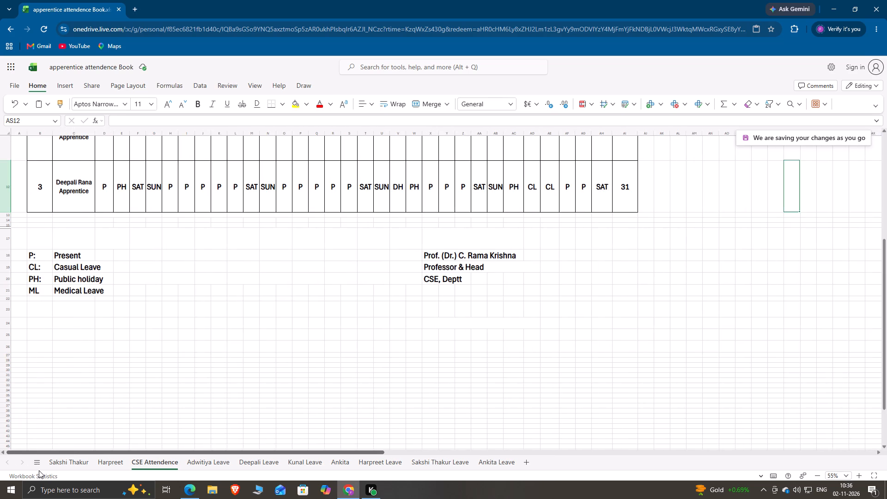
pyautogui.moveTo(39, 470); pyautogui.dragTo(16, 464)
pyautogui.scroll(4, 217, 359)
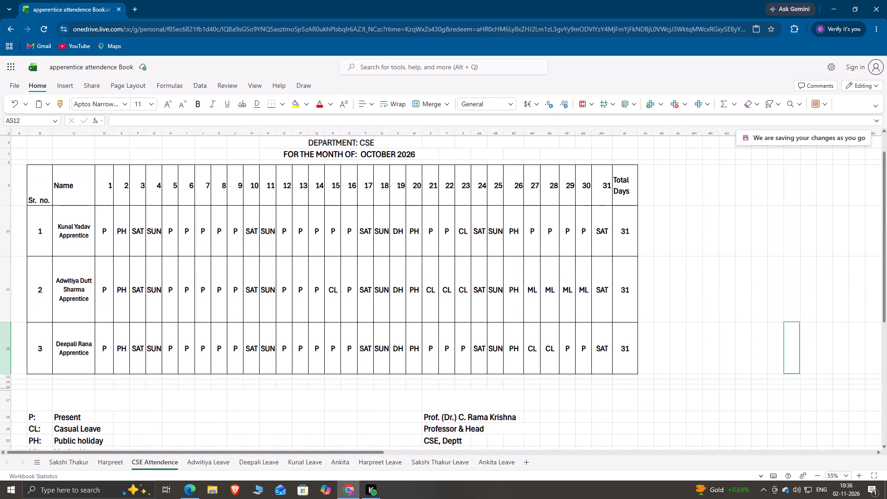
pyautogui.keyDown('ctrl'); pyautogui.scroll(-1, 314, 333); pyautogui.keyUp('ctrl')
pyautogui.scroll(3, 314, 333)
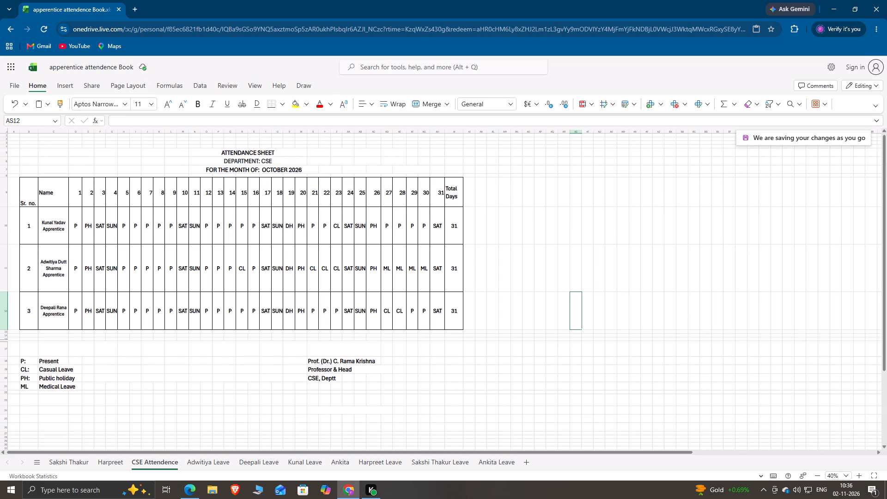
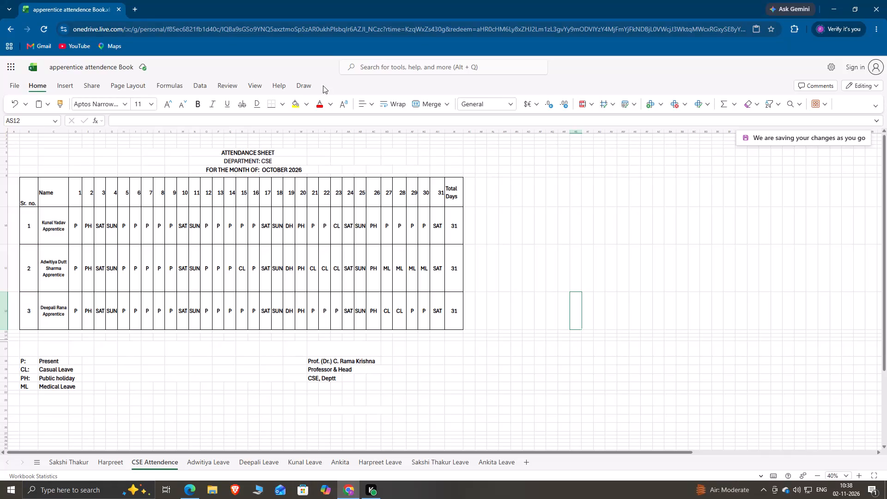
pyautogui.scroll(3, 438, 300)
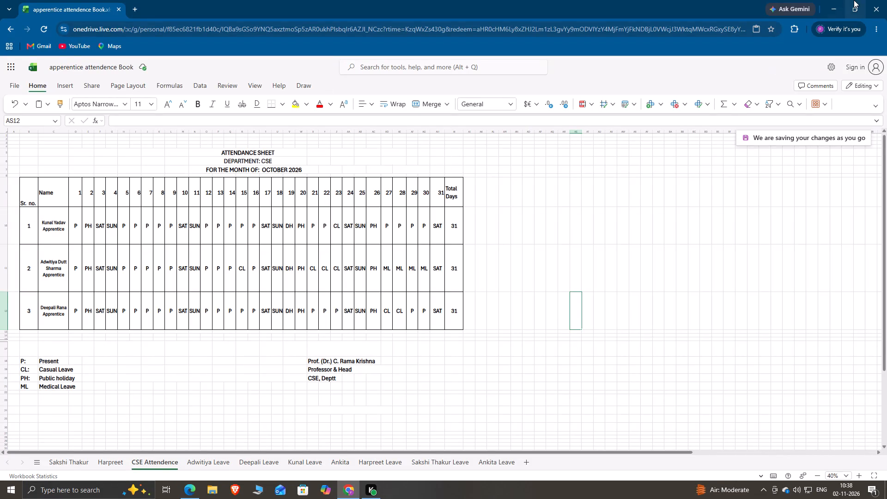